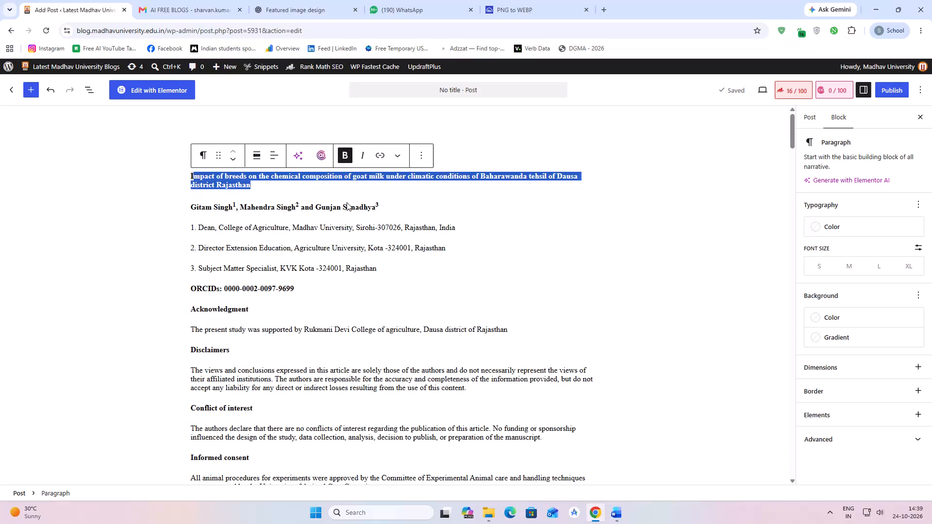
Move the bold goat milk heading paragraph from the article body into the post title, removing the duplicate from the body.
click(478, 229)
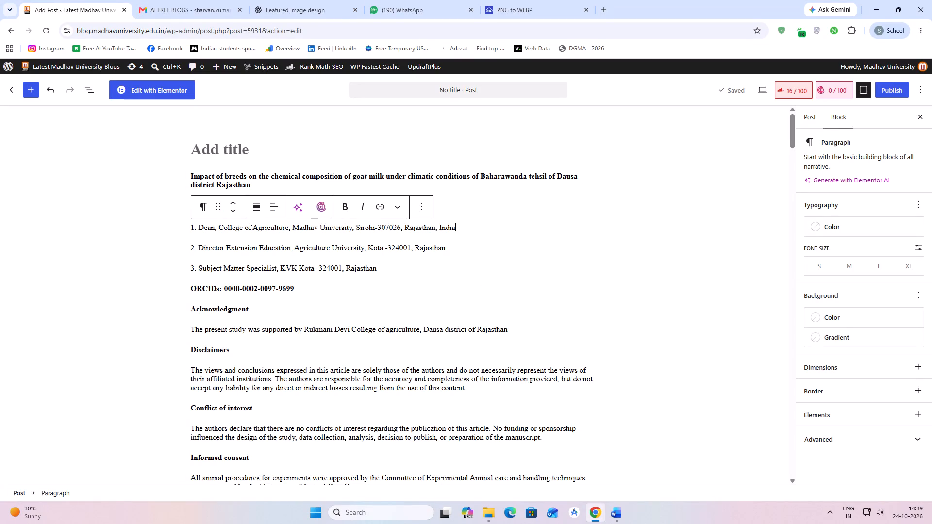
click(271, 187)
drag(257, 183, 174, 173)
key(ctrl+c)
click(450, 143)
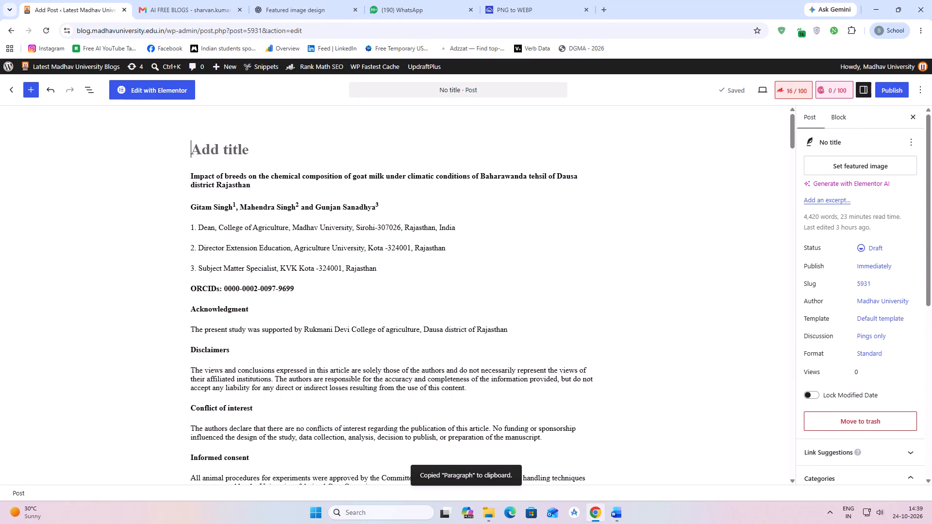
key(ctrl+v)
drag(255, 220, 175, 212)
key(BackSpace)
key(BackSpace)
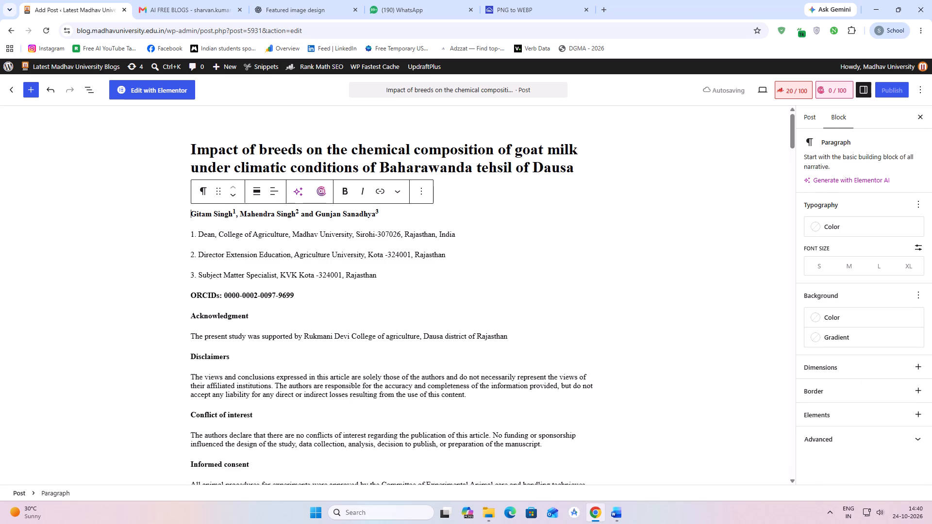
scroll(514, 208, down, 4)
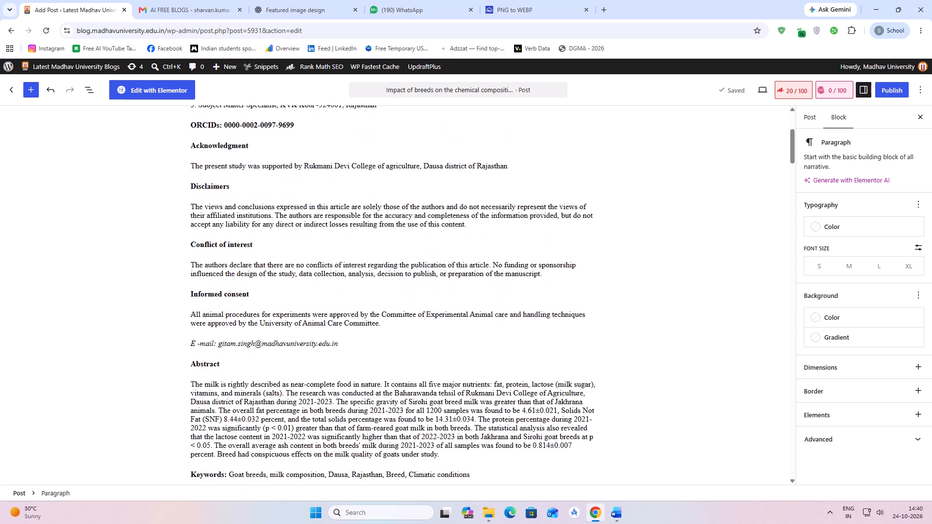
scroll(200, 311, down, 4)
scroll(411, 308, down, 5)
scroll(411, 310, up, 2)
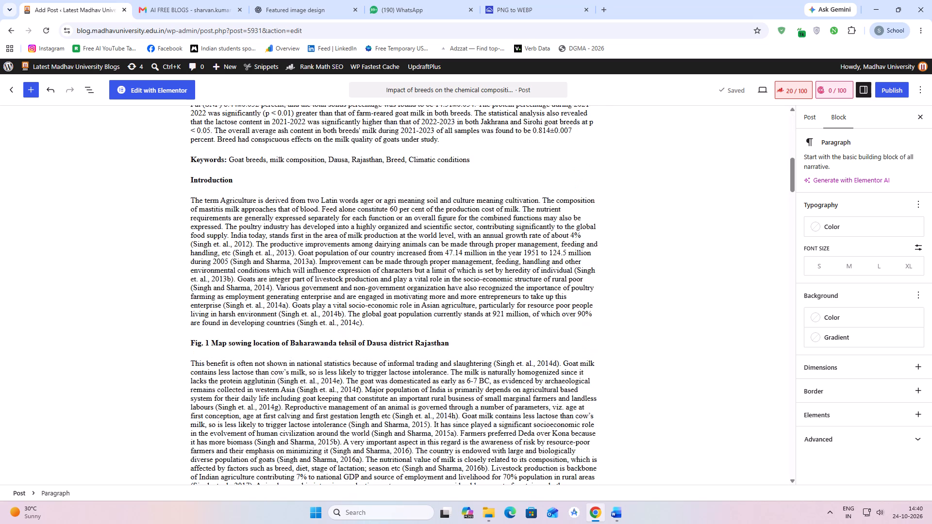
Review the post body in the editor from the introduction to the results section and back up to the title.
scroll(299, 295, down, 20)
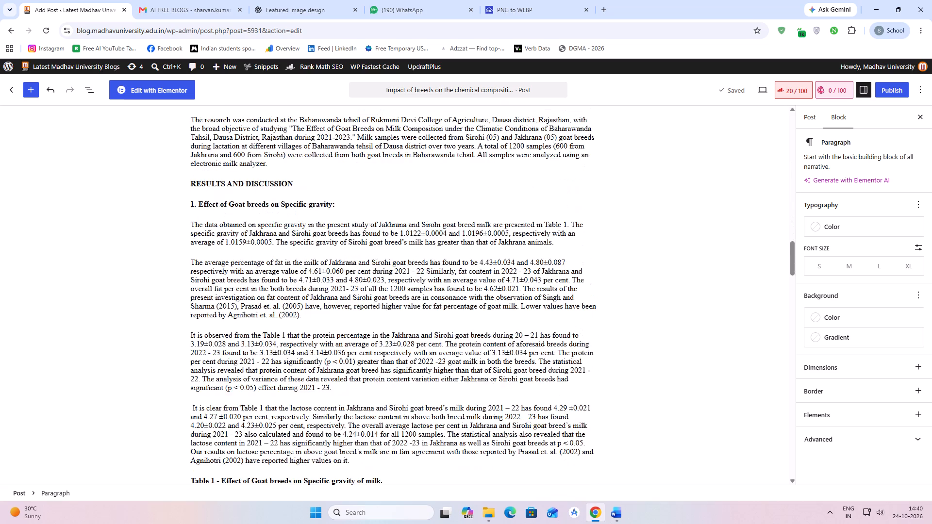
scroll(305, 290, up, 9)
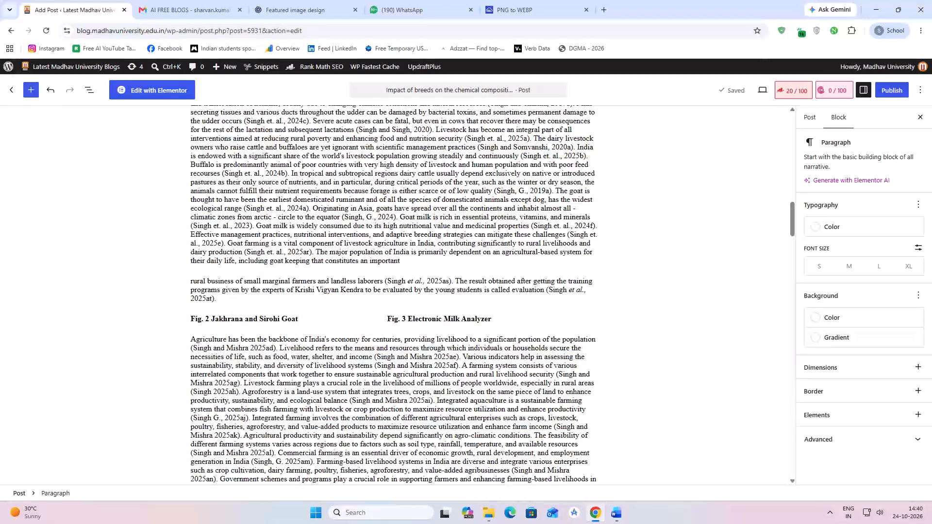
scroll(353, 274, up, 20)
scroll(353, 274, up, 14)
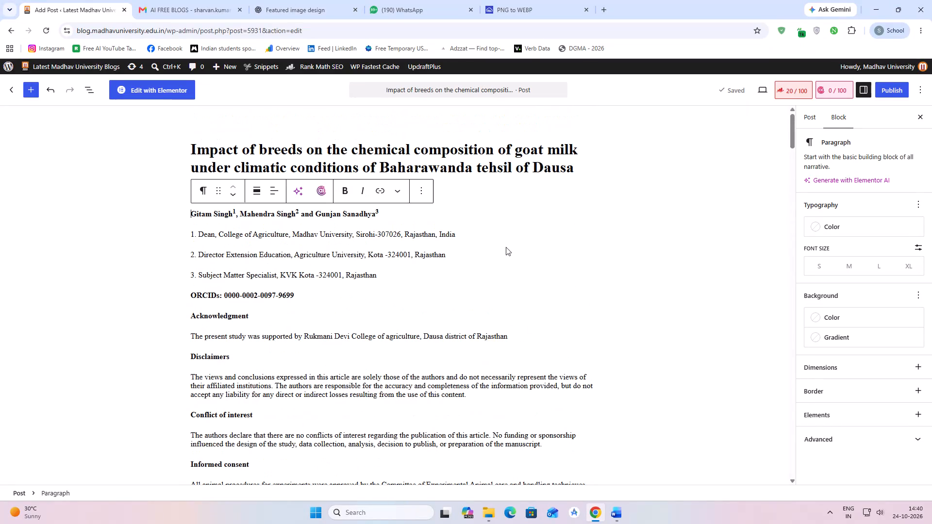
scroll(506, 247, up, 6)
click(167, 0)
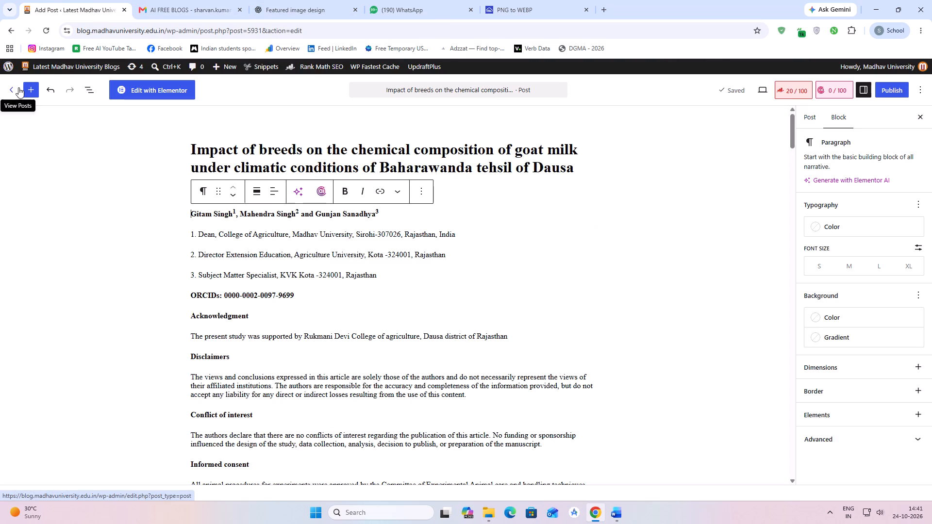
Leave the editor for the list of all posts and move the goat milk draft to the trash.
click(12, 30)
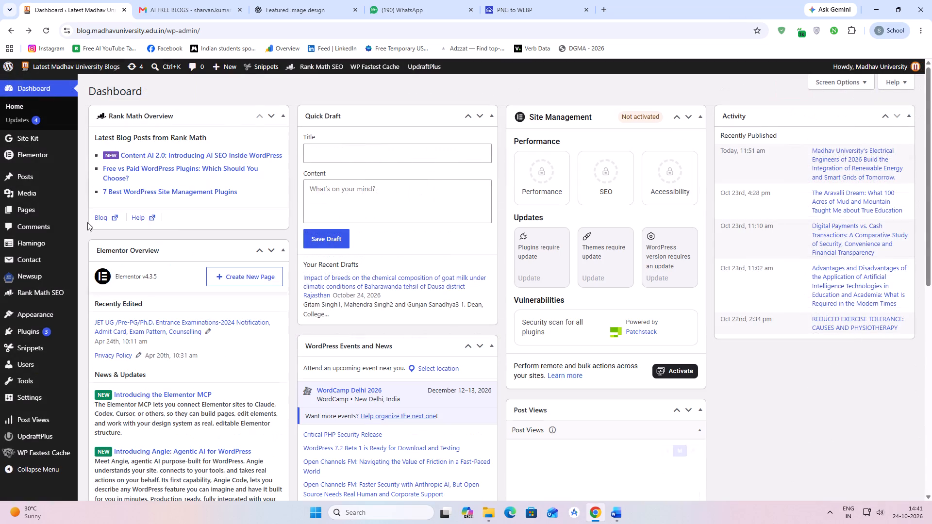
click(40, 177)
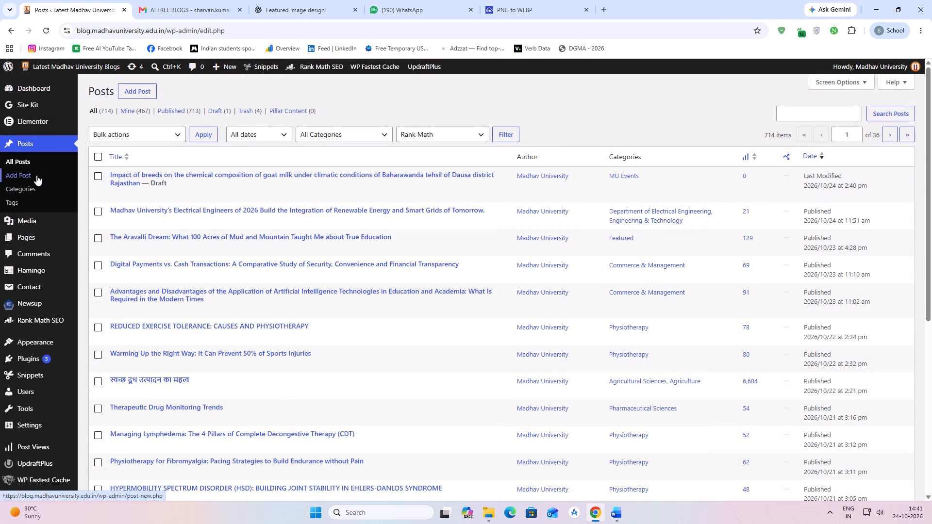
click(169, 194)
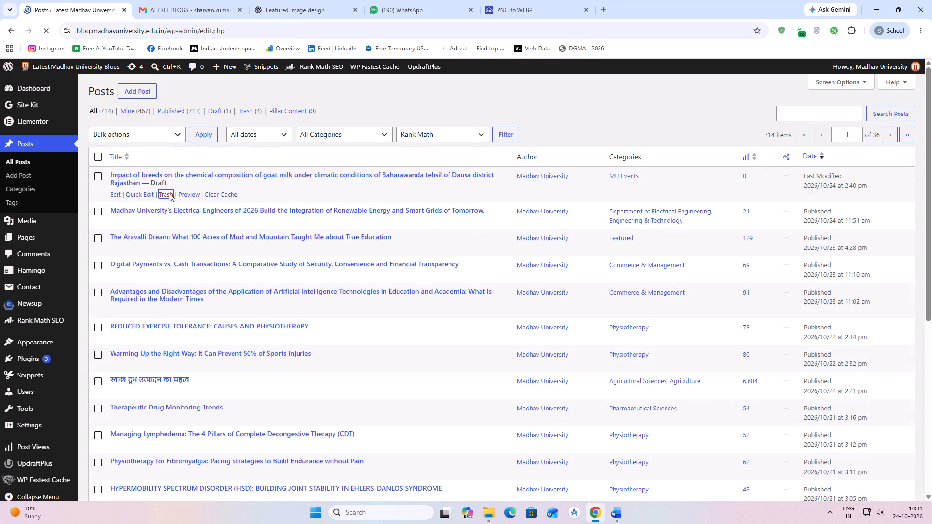
Show the trashed posts, select all of them and open the choice of bulk actions.
click(225, 146)
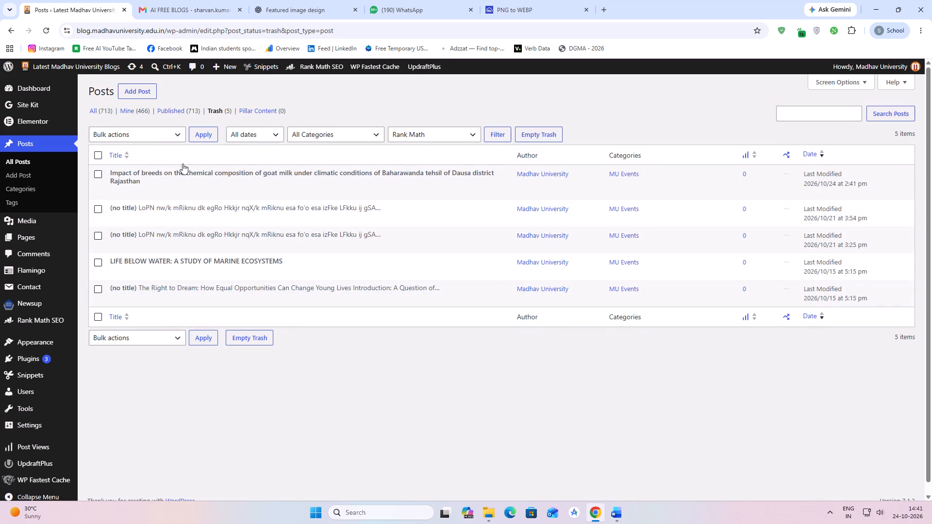
click(99, 159)
click(146, 133)
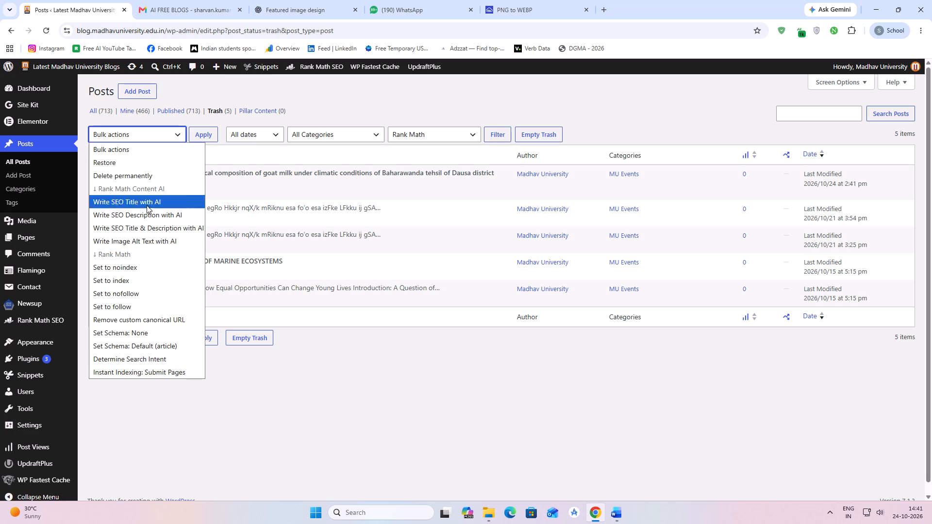
Permanently delete all the selected posts by emptying the trash.
click(135, 179)
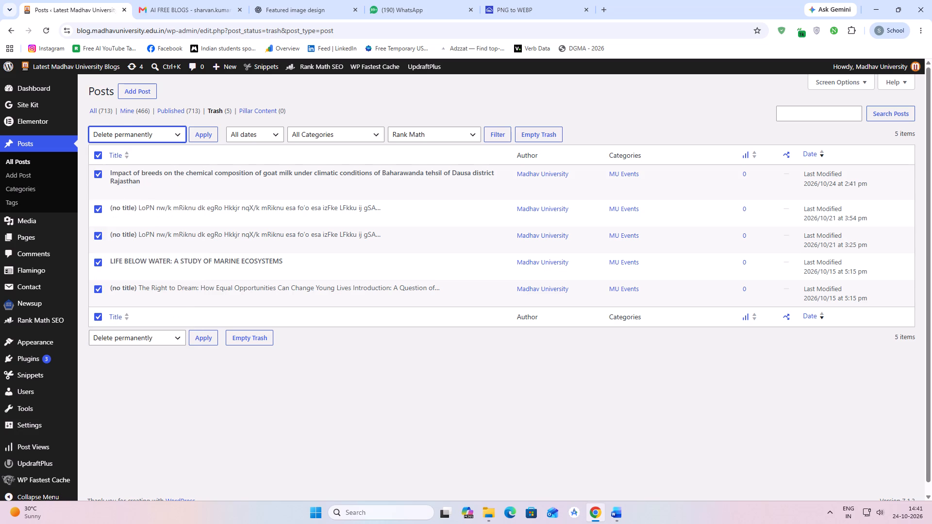
click(244, 335)
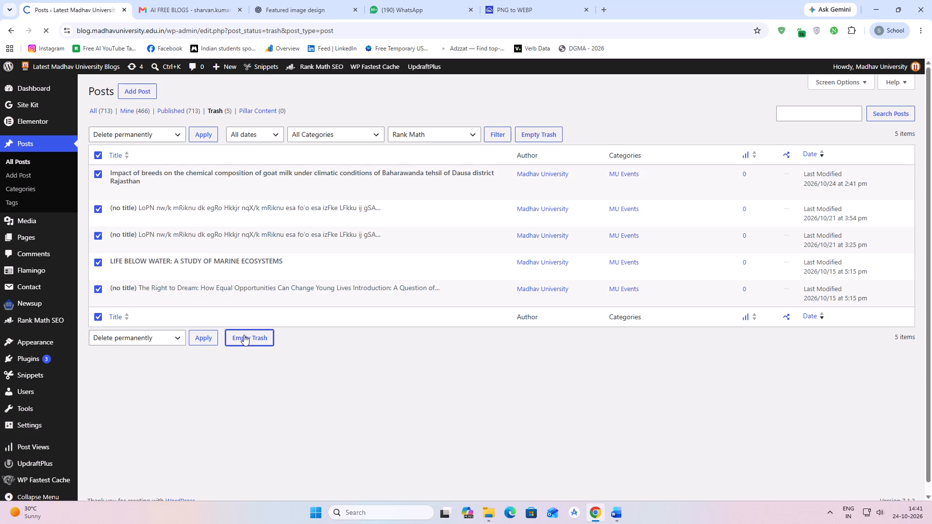
Leave the trash and start a new blog post.
click(35, 158)
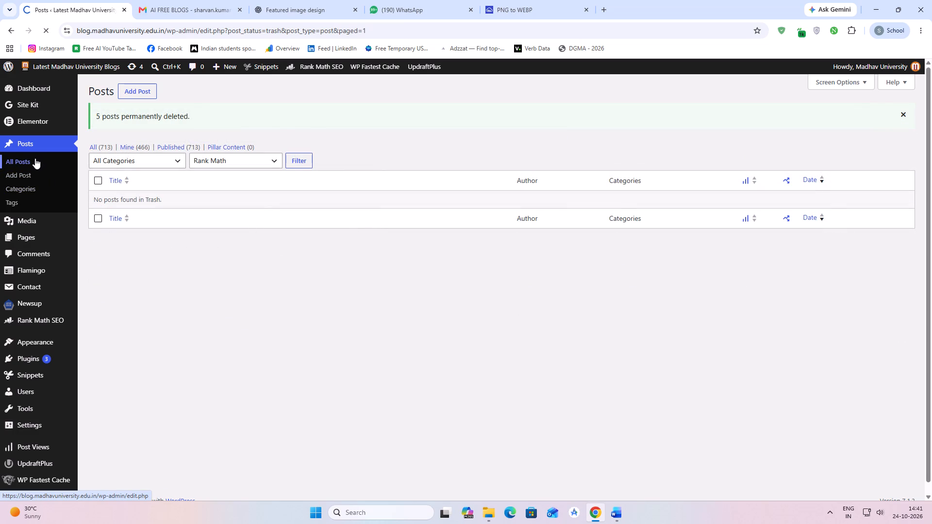
click(146, 90)
Switch to the Gmail attachment preview, advance to OK.docx and read through the robotics and mechanical engineering article to its last page.
click(241, 0)
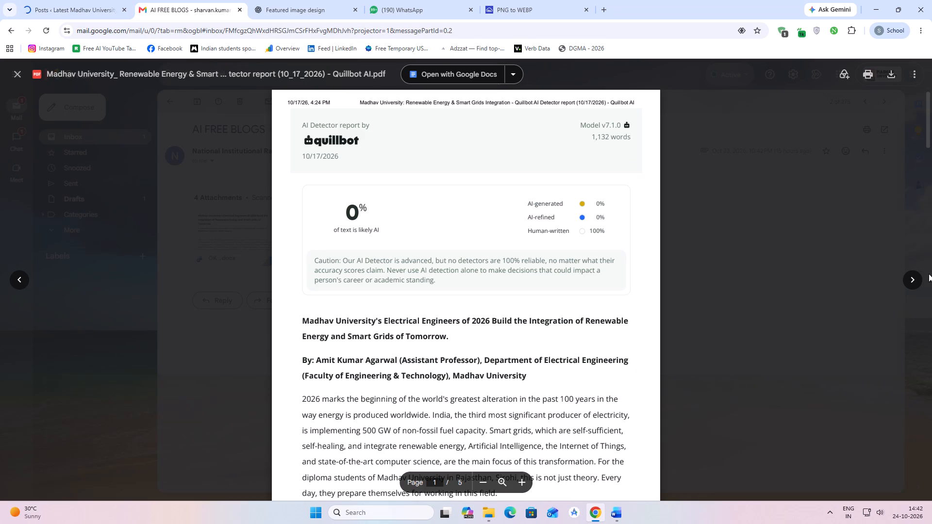
click(914, 272)
click(915, 274)
click(914, 274)
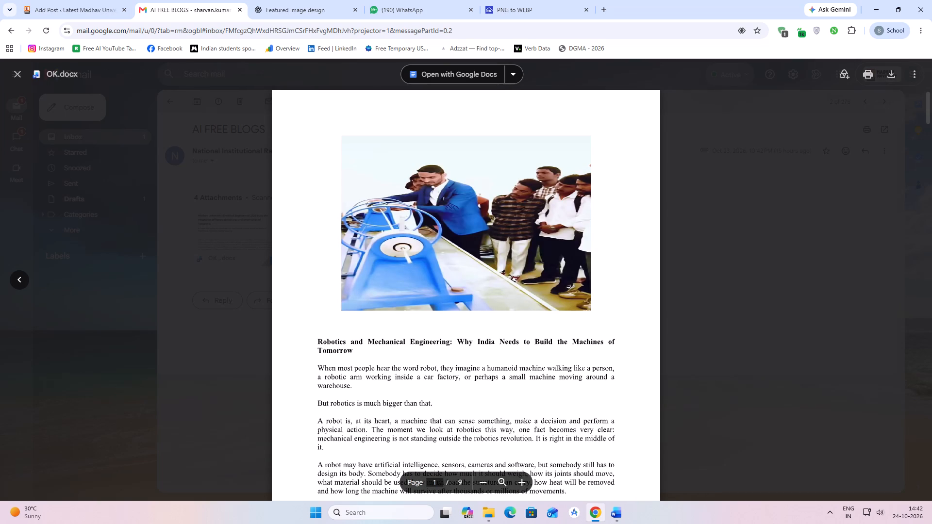
scroll(357, 259, down, 15)
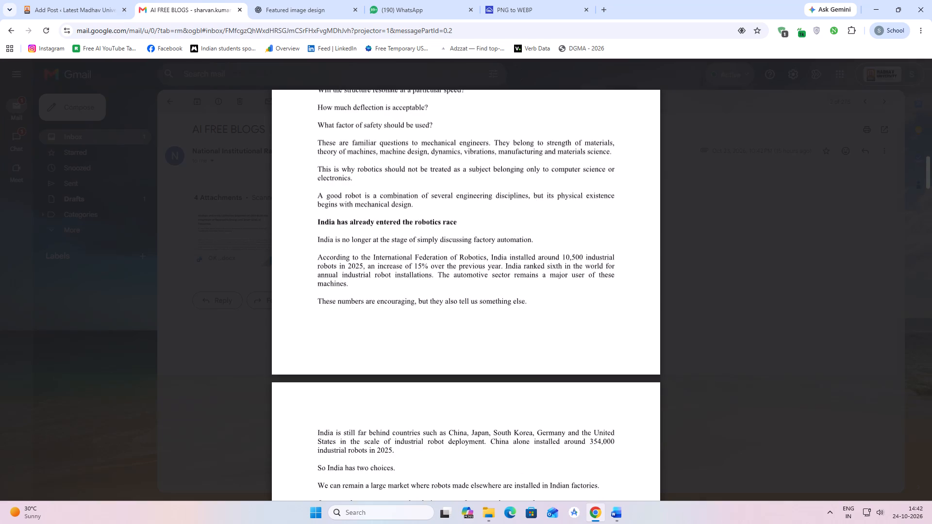
scroll(357, 259, down, 18)
scroll(357, 259, down, 19)
scroll(357, 259, down, 16)
scroll(357, 259, down, 19)
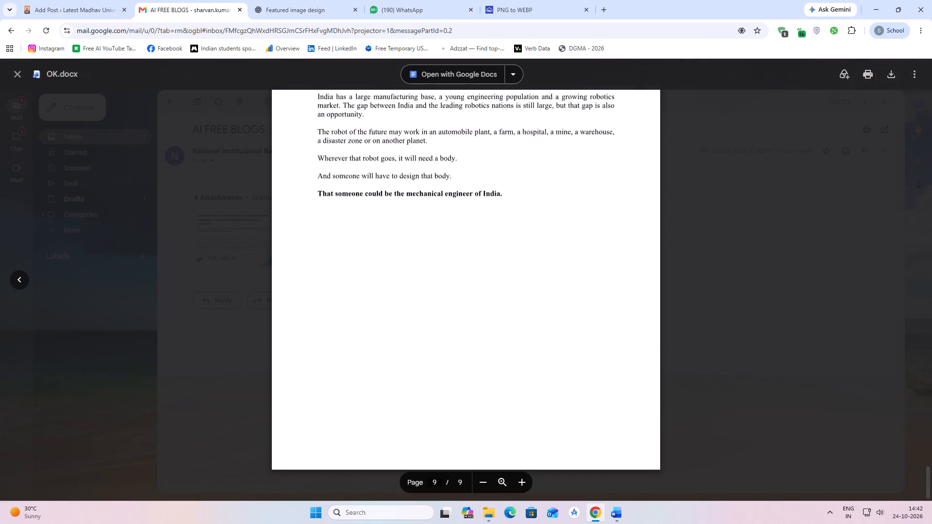
Download OK.docx and open it in Word in place of the goat milk manuscript, closing the manuscript.
click(889, 72)
click(622, 511)
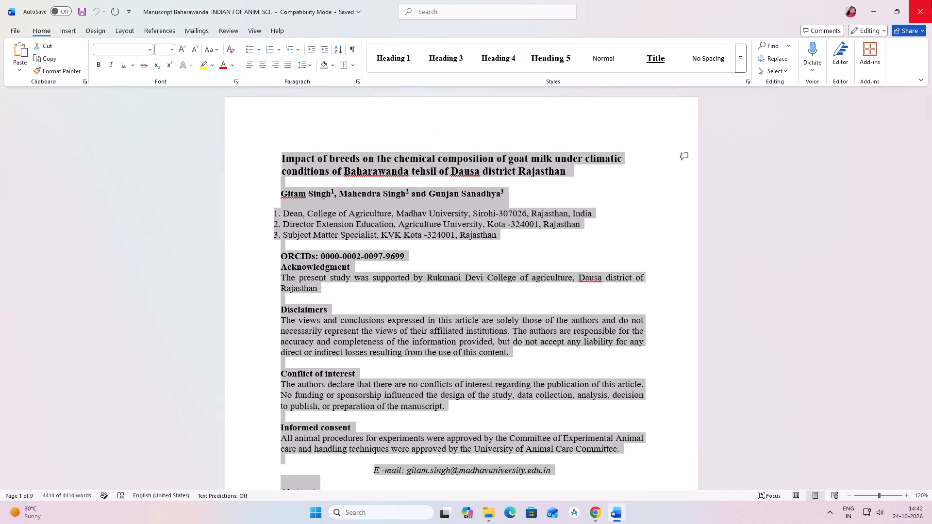
click(931, 0)
click(753, 62)
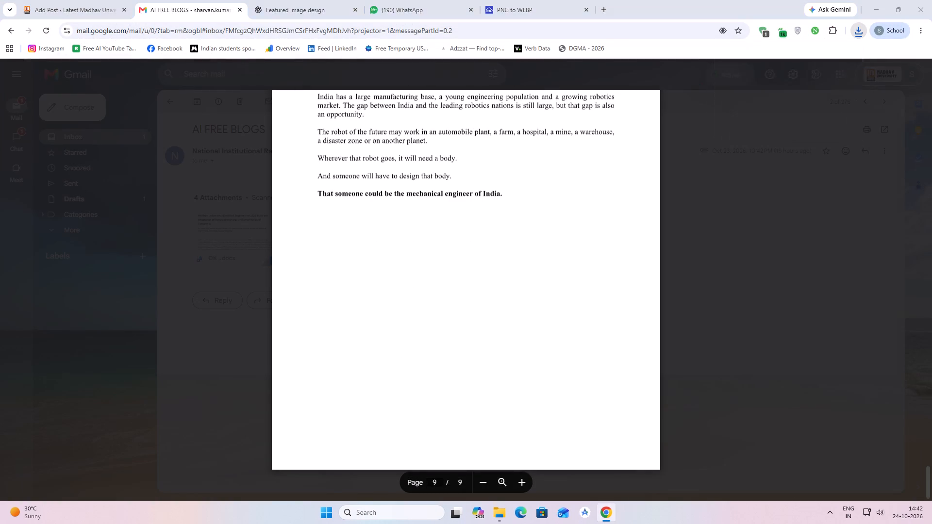
click(474, 333)
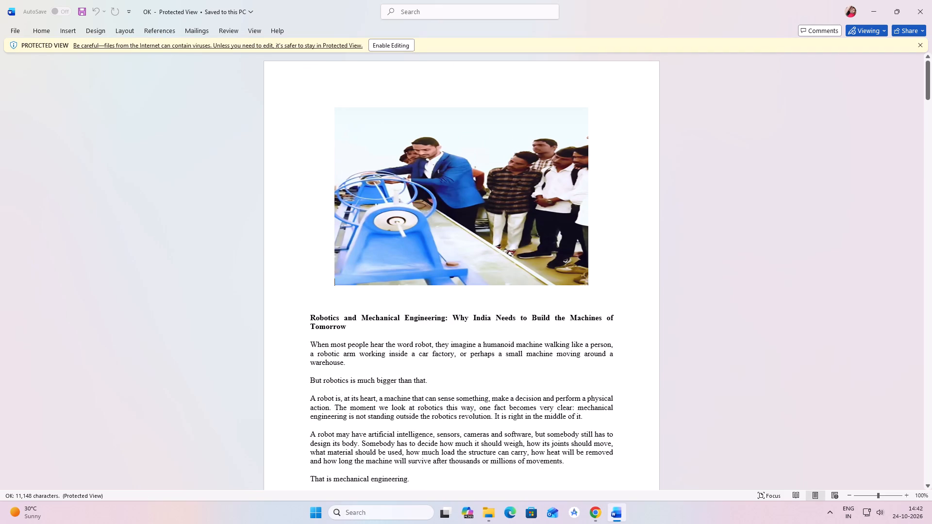
Copy the entire content of the robotics and mechanical engineering document.
key(ctrl+a)
key(ctrl+c)
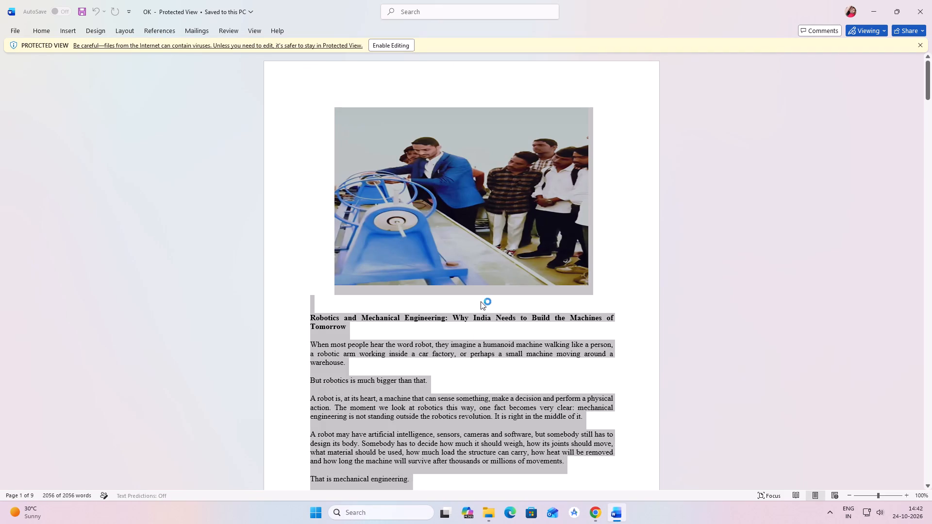
Switch back to Gmail in Chrome and close the OK.docx preview, returning to the AI FREE BLOGS email.
click(596, 511)
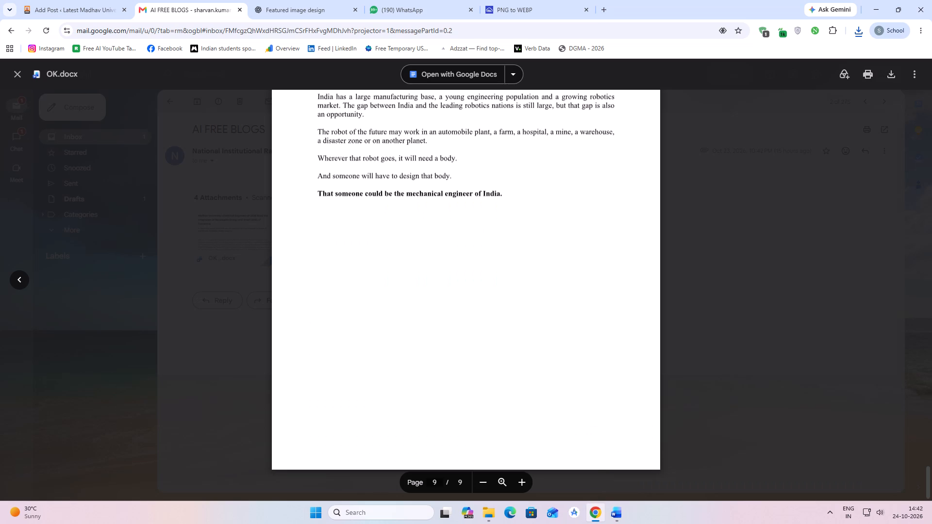
click(249, 231)
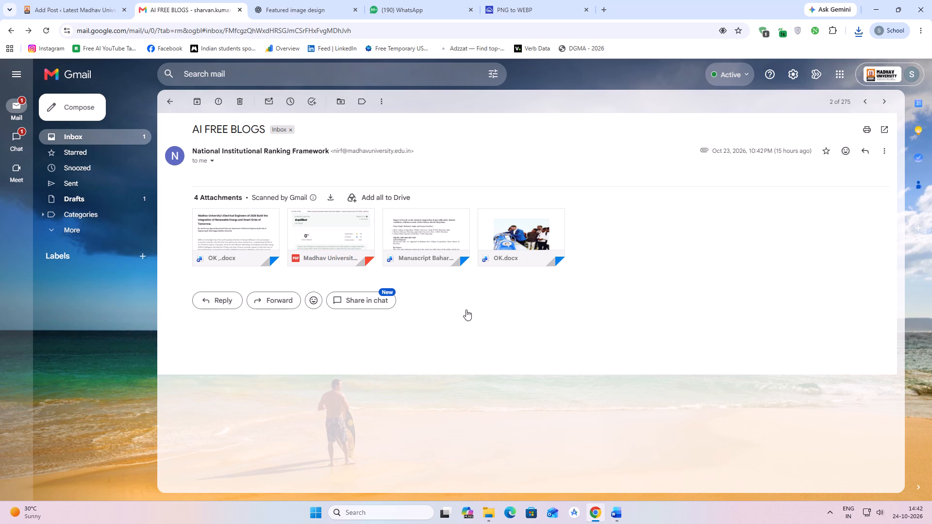
Return to Word and examine the text and section headings of the robotics article through to its closing line.
click(617, 510)
scroll(446, 313, down, 16)
scroll(454, 310, down, 7)
scroll(454, 310, up, 1)
scroll(454, 310, down, 8)
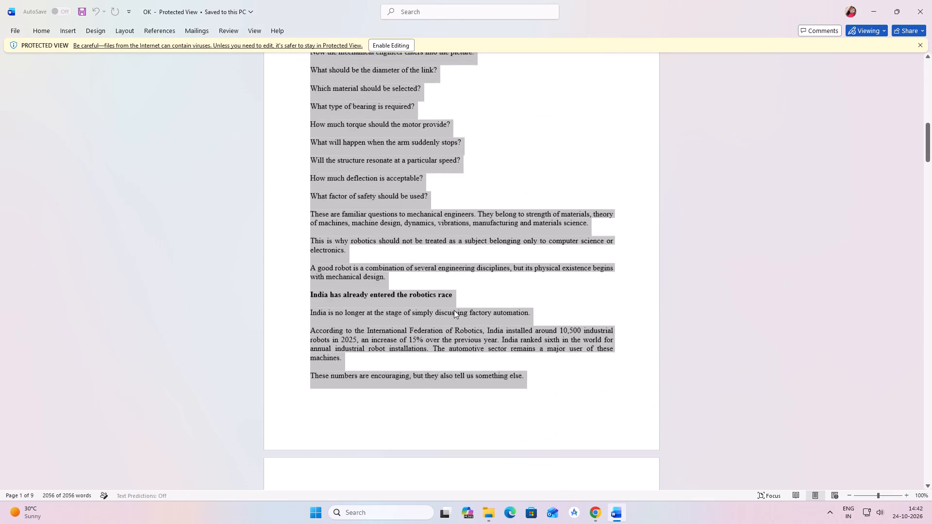
scroll(454, 310, down, 17)
scroll(454, 310, down, 17)
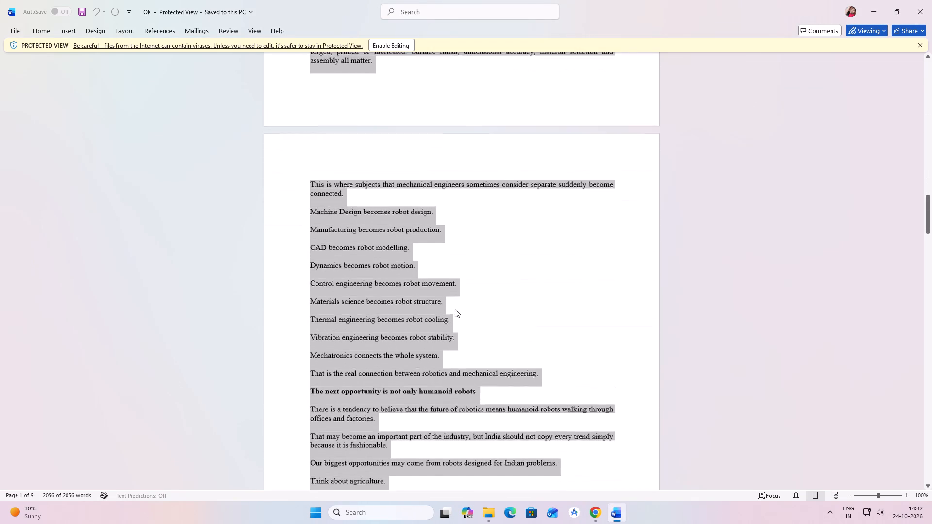
scroll(455, 309, down, 16)
scroll(455, 309, down, 16)
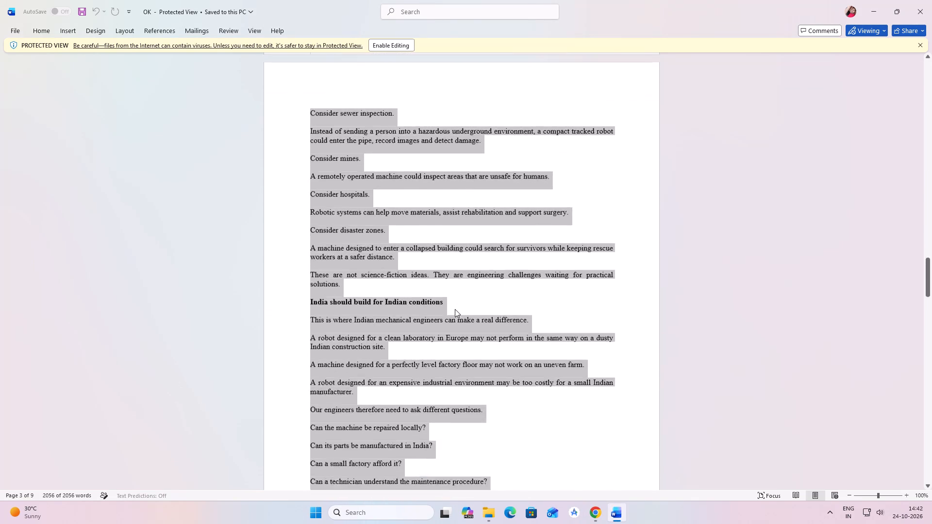
scroll(455, 309, down, 16)
scroll(455, 309, down, 8)
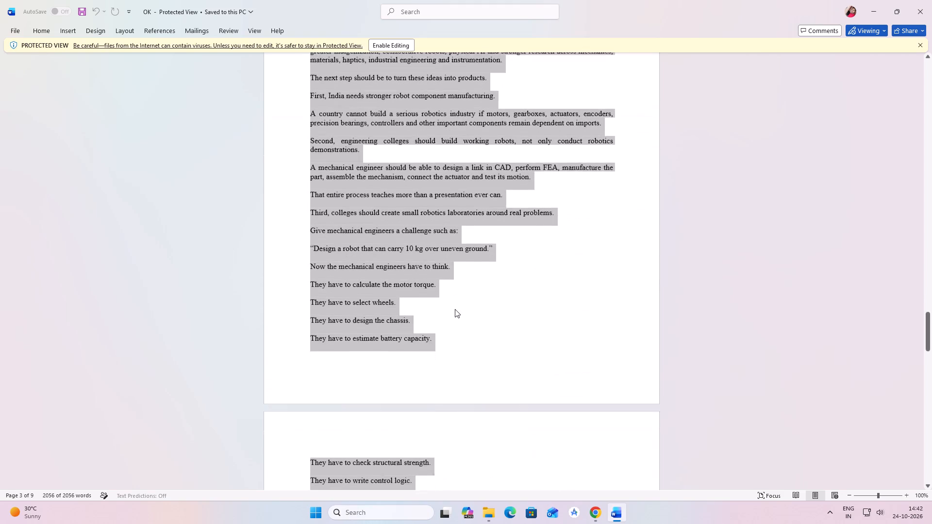
scroll(455, 309, down, 17)
scroll(455, 309, down, 16)
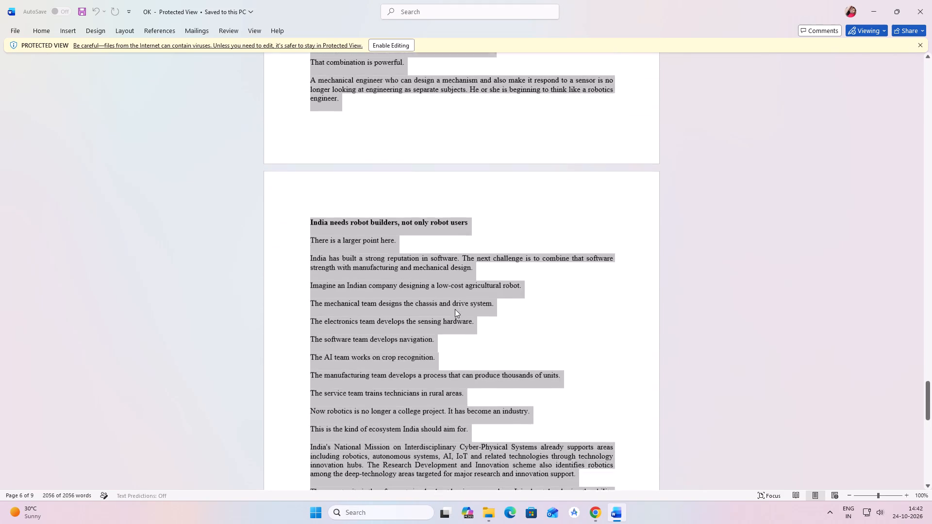
scroll(455, 309, down, 14)
scroll(455, 309, down, 7)
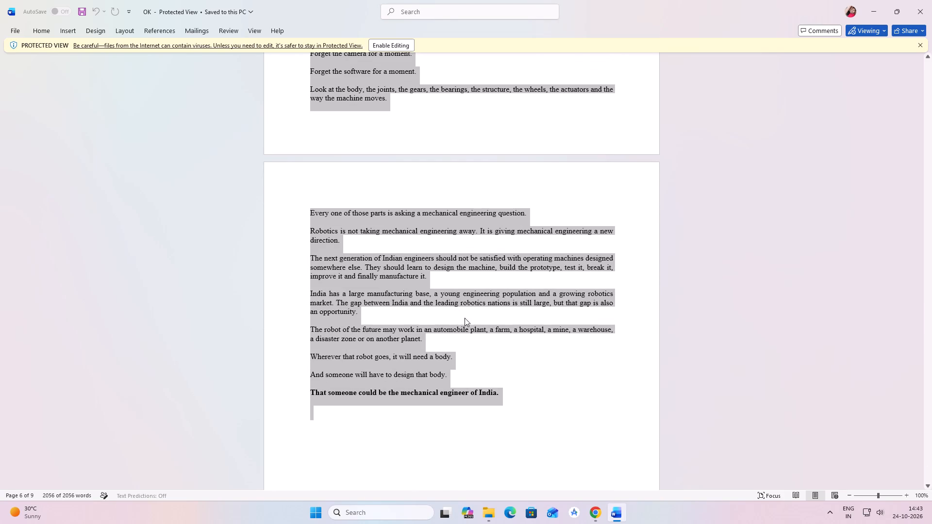
Show the hidden system tray icons.
click(832, 508)
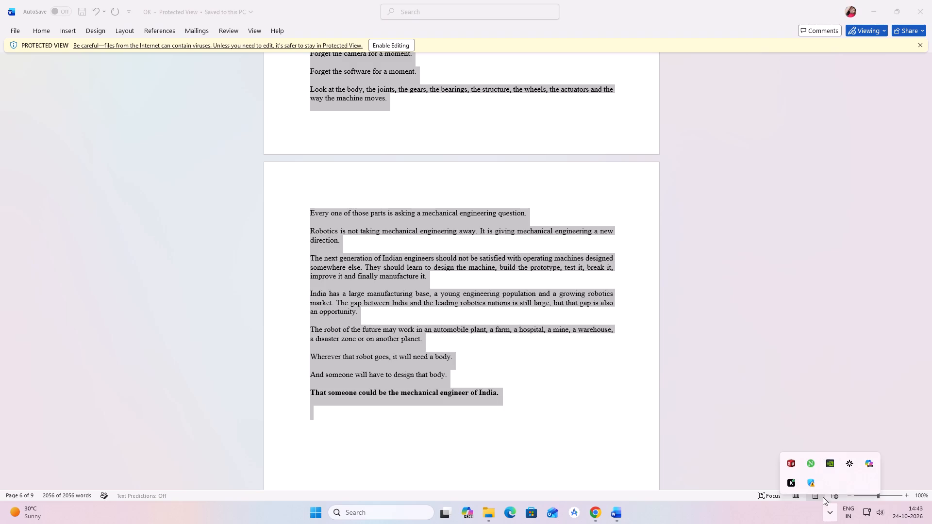
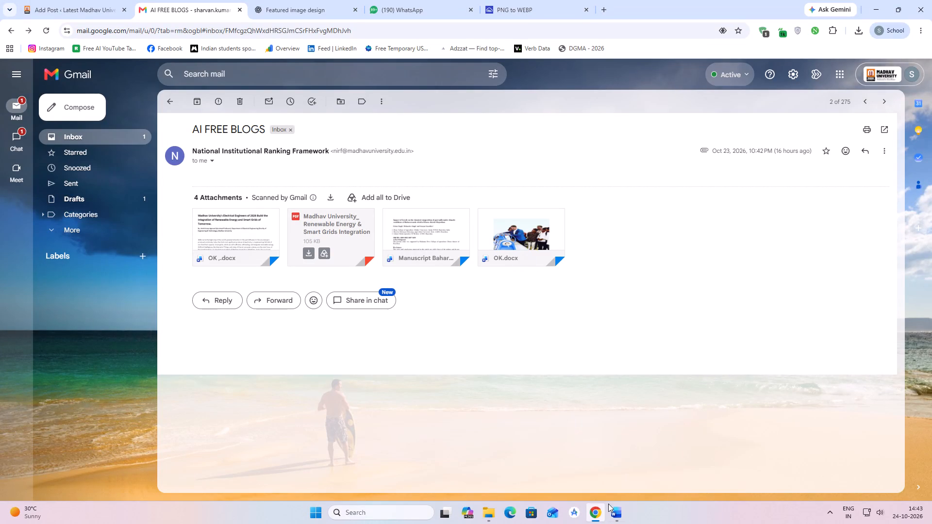
Copy the whole selected robotics article from the OK document in Word and paste it into the body of the new WordPress post.
click(609, 523)
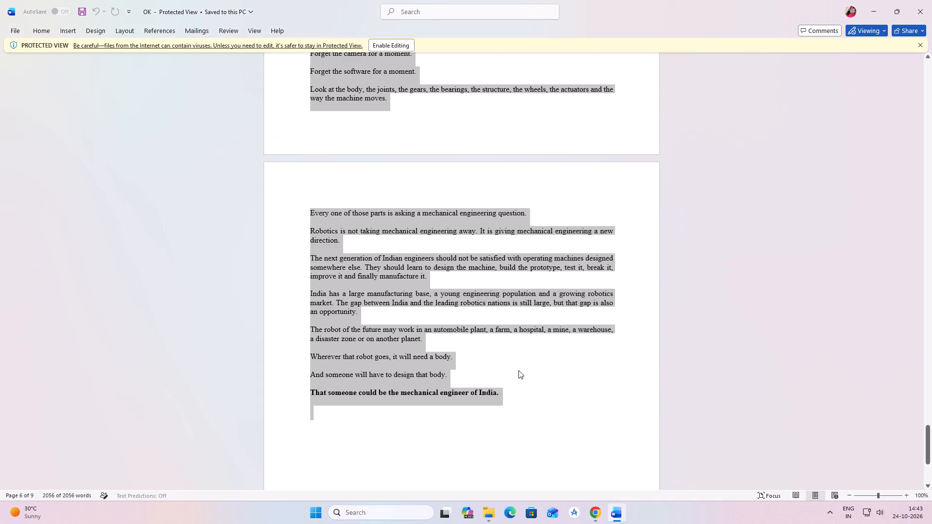
key(ctrl+c)
click(593, 520)
click(87, 0)
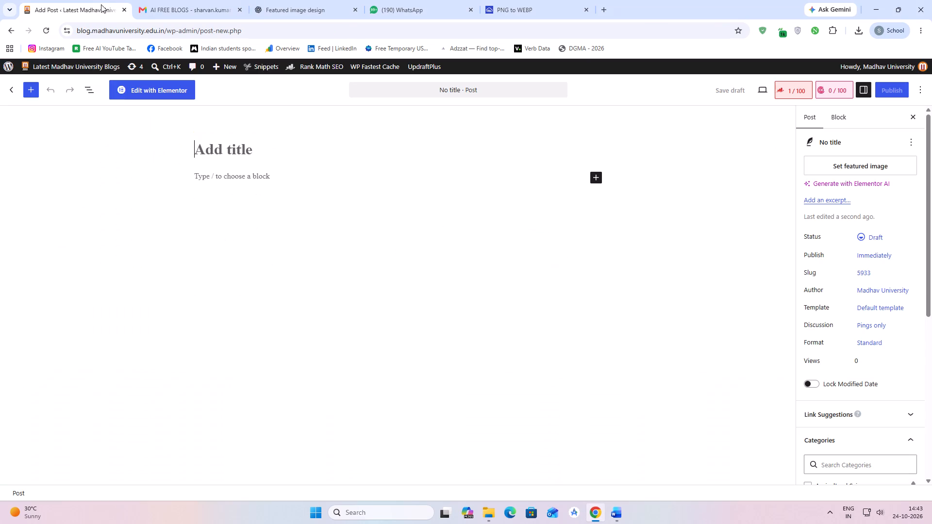
click(307, 192)
key(ctrl+v)
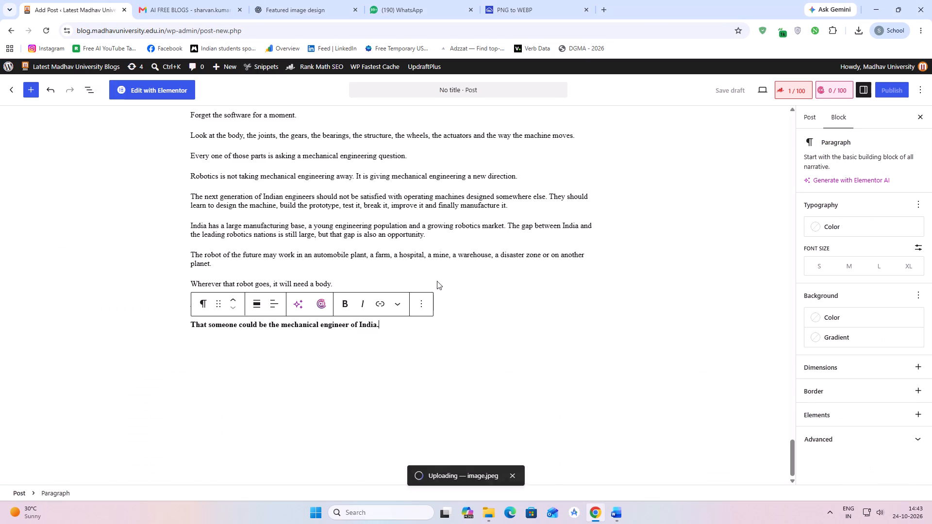
Delete the pasted image block above the "Robotics and Mechanical Engineering" heading from the post body.
scroll(439, 281, up, 20)
scroll(439, 281, up, 14)
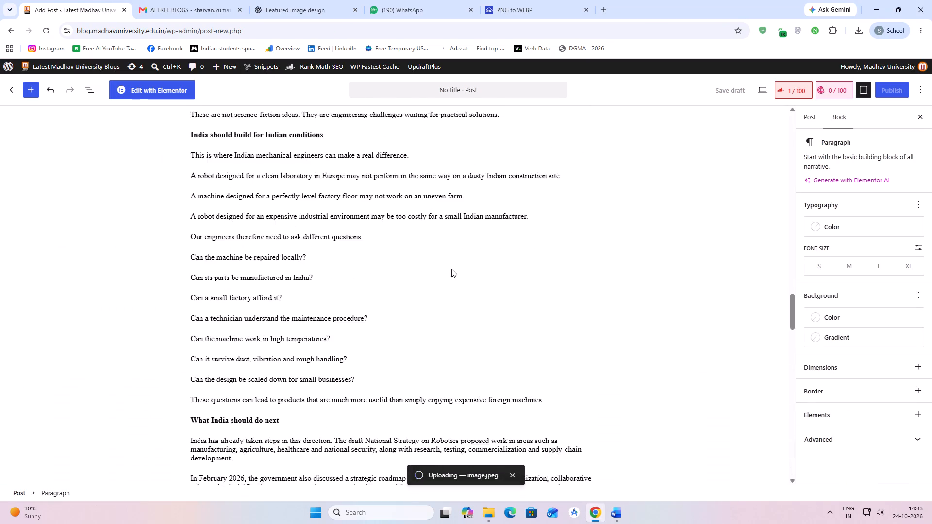
scroll(451, 269, up, 20)
scroll(451, 269, up, 20)
scroll(451, 269, up, 2)
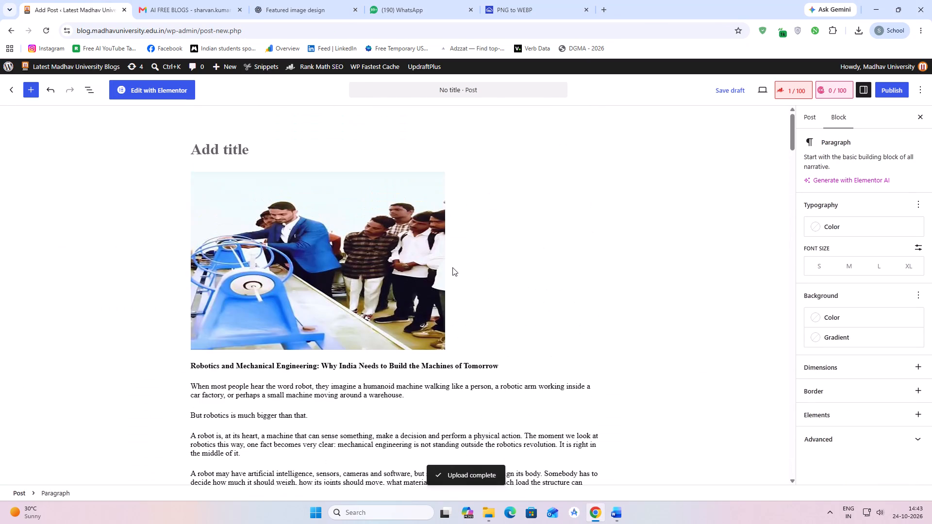
scroll(452, 267, up, 1)
click(256, 259)
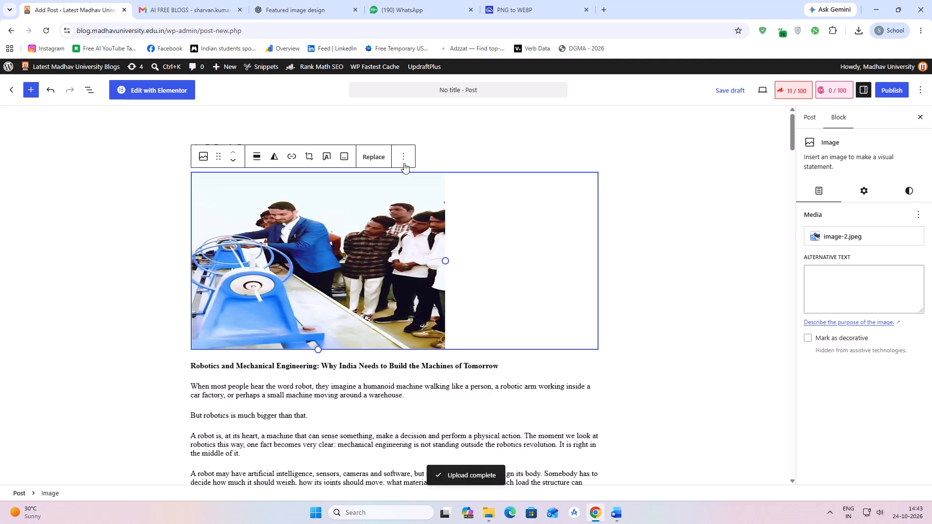
click(404, 163)
click(432, 443)
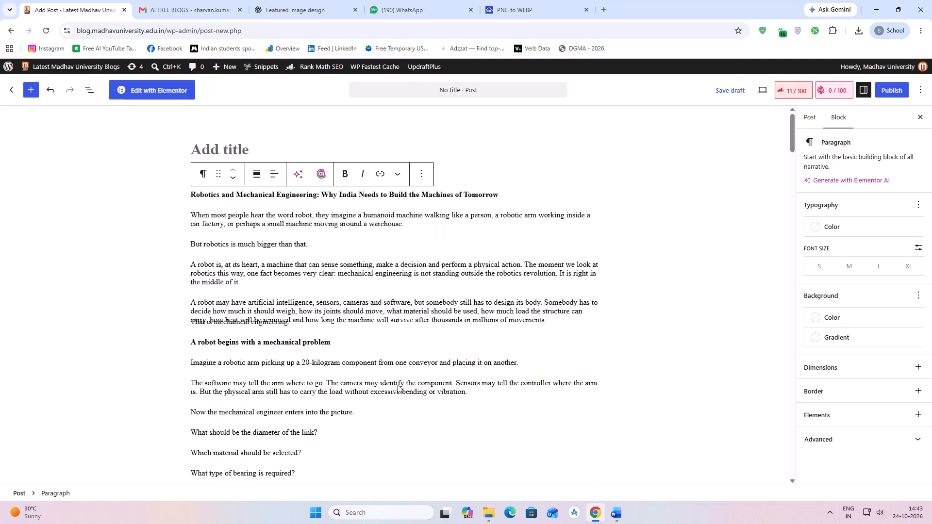
Move the bold heading "Robotics and Mechanical Engineering: Why India Needs to Build the Machines of Tomorrow" from the body into the post title.
drag(504, 177, 169, 161)
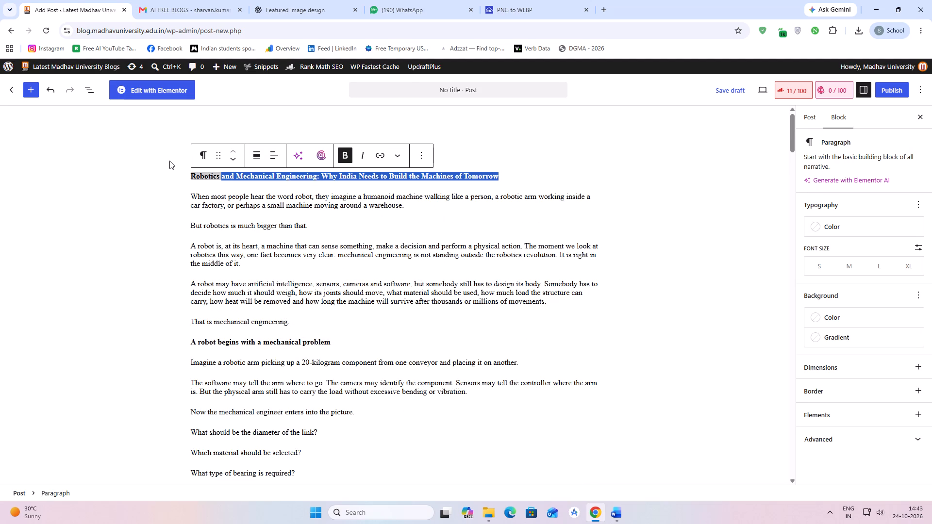
key(ctrl+c)
click(458, 143)
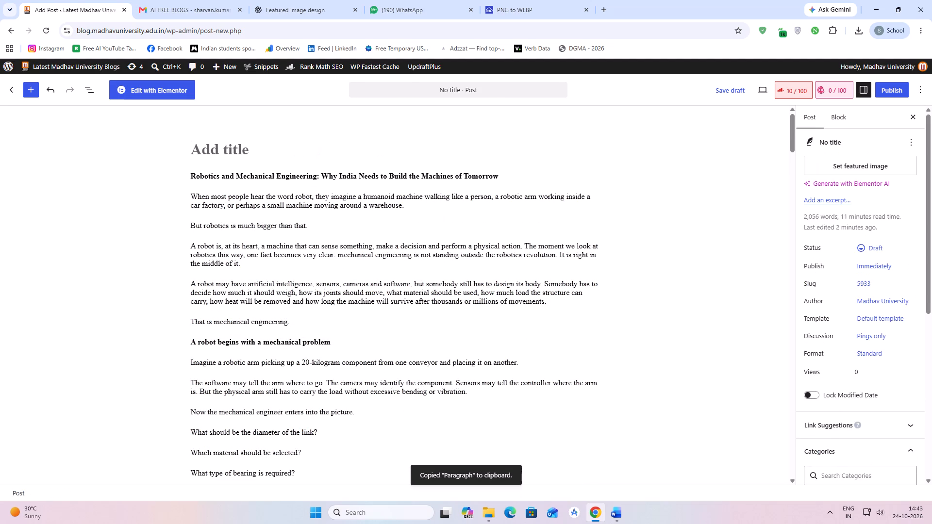
key(ctrl+v)
drag(500, 193, 189, 179)
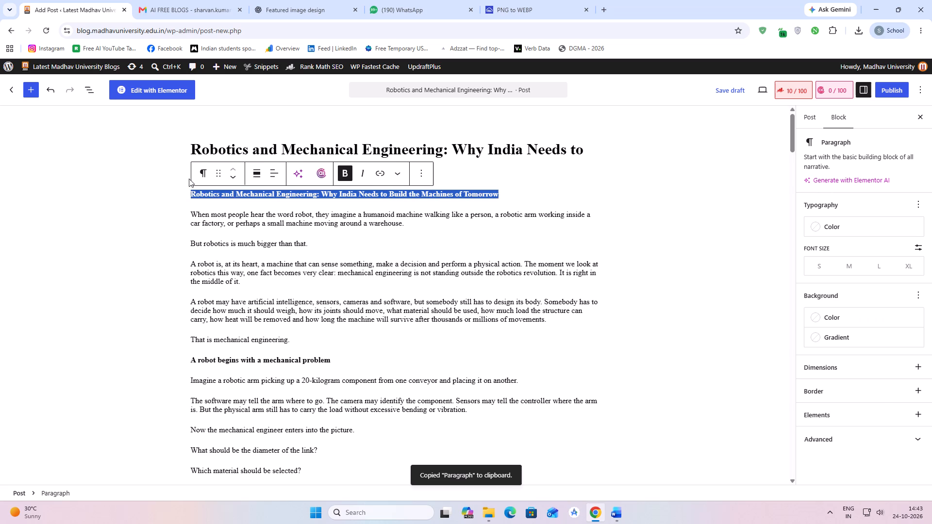
key(BackSpace)
key(BackSpace)
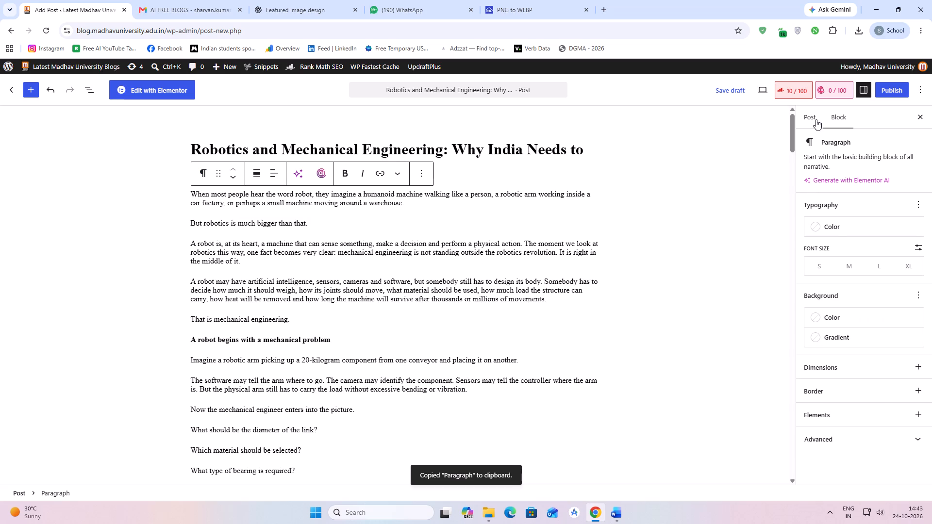
Find the categories matching "eng" in the post settings, assign the post to Engineering & Technology, and clear the category search.
click(816, 119)
scroll(836, 344, down, 4)
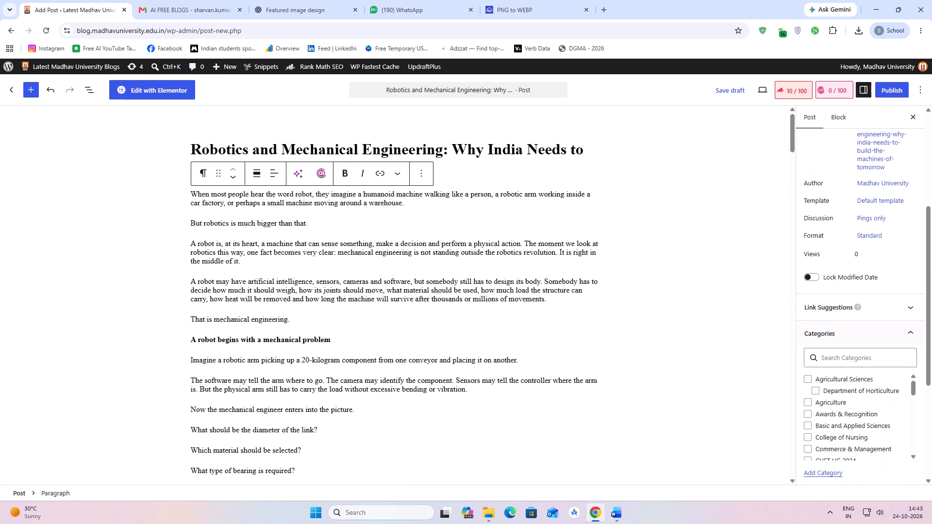
click(848, 360)
key(e)
key(n)
key(g)
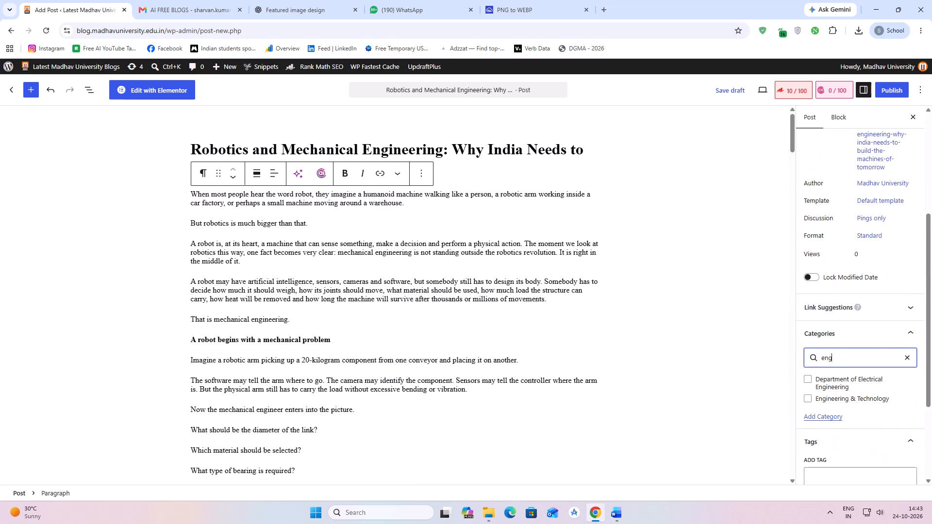
click(851, 400)
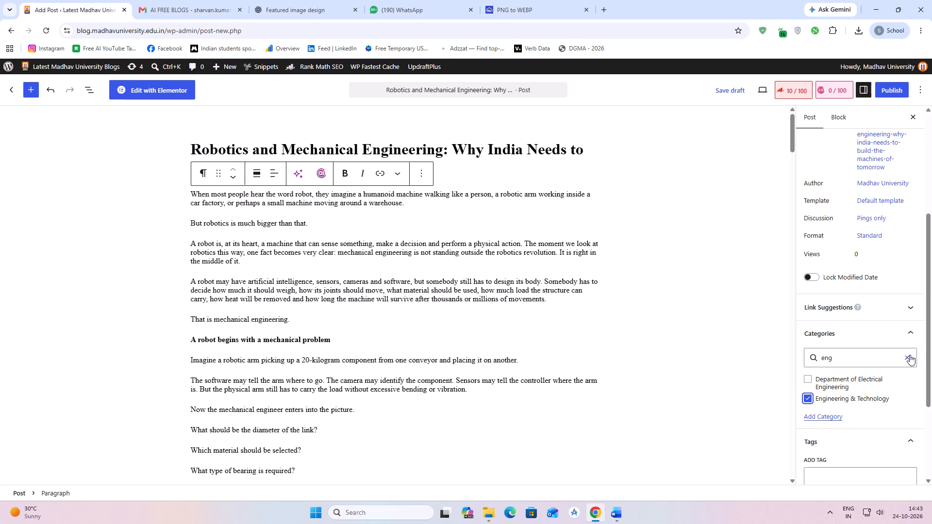
click(907, 357)
Set the first media library image, image-2.jpeg, as the post's featured image.
scroll(577, 303, up, 7)
scroll(592, 289, down, 20)
scroll(592, 289, down, 5)
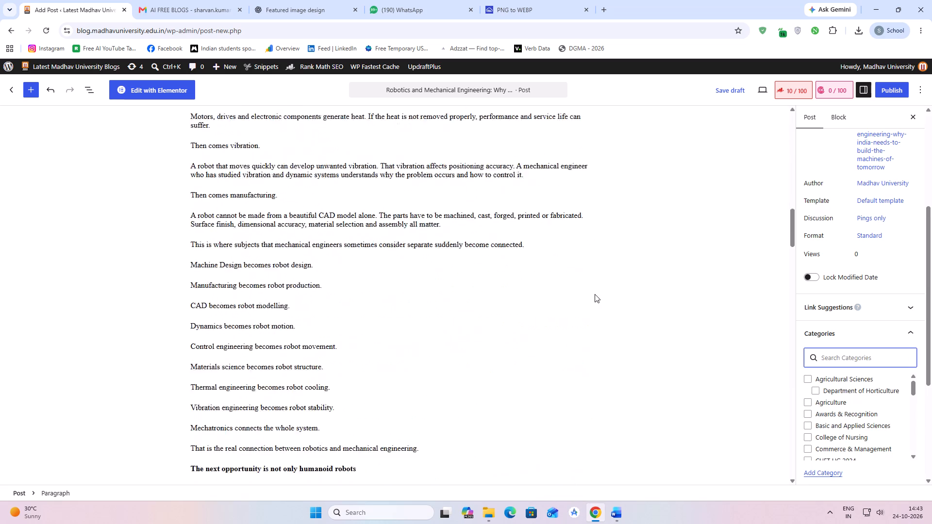
scroll(595, 294, down, 20)
scroll(595, 294, down, 18)
scroll(600, 289, up, 13)
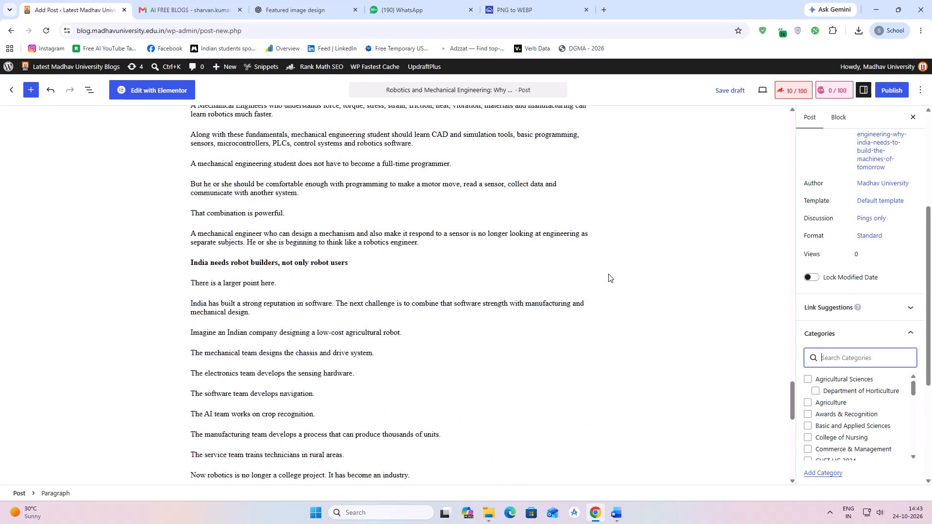
scroll(608, 274, up, 20)
scroll(608, 274, up, 20)
scroll(608, 274, up, 19)
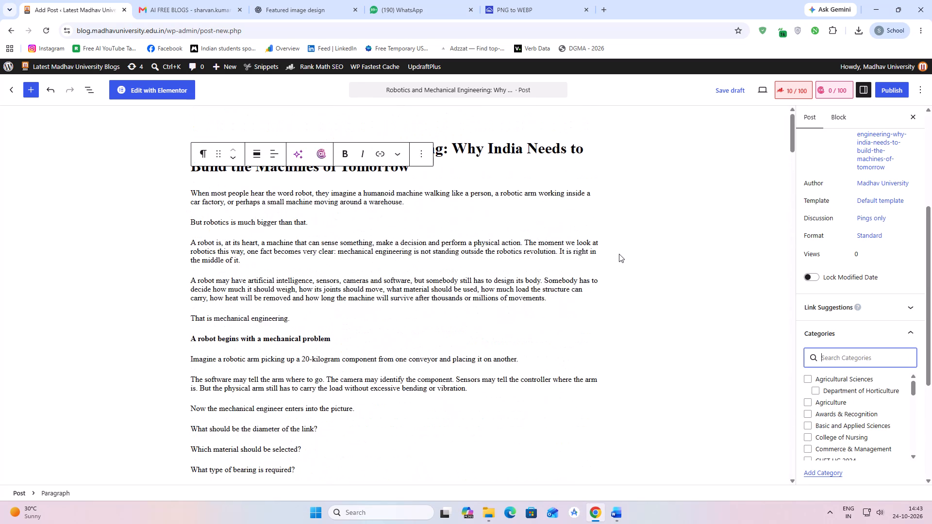
scroll(865, 267, up, 15)
click(853, 195)
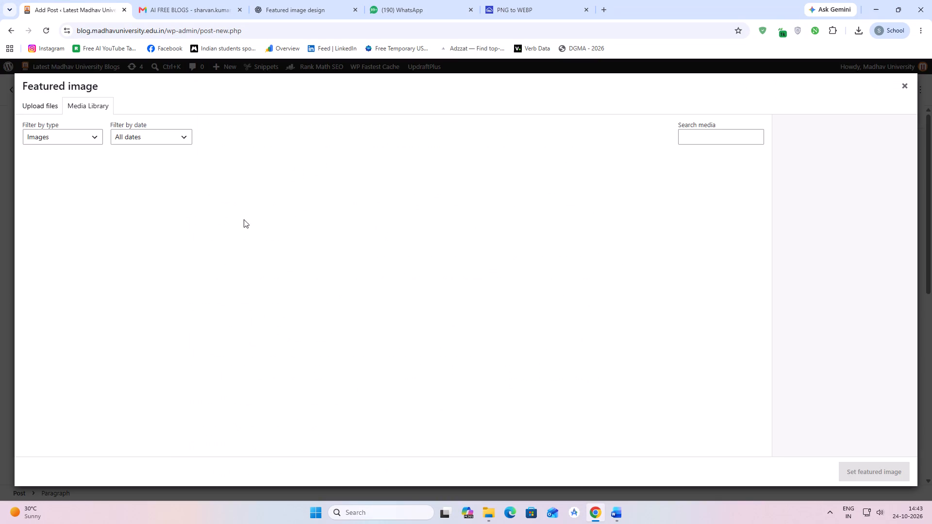
click(71, 193)
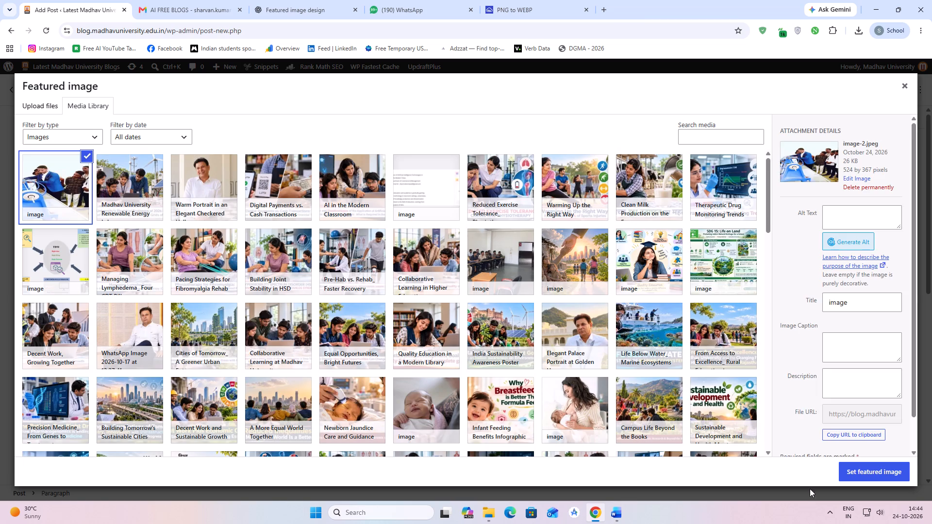
click(904, 472)
Look over the remaining post settings and publish the robotics and mechanical engineering article.
scroll(847, 293, down, 6)
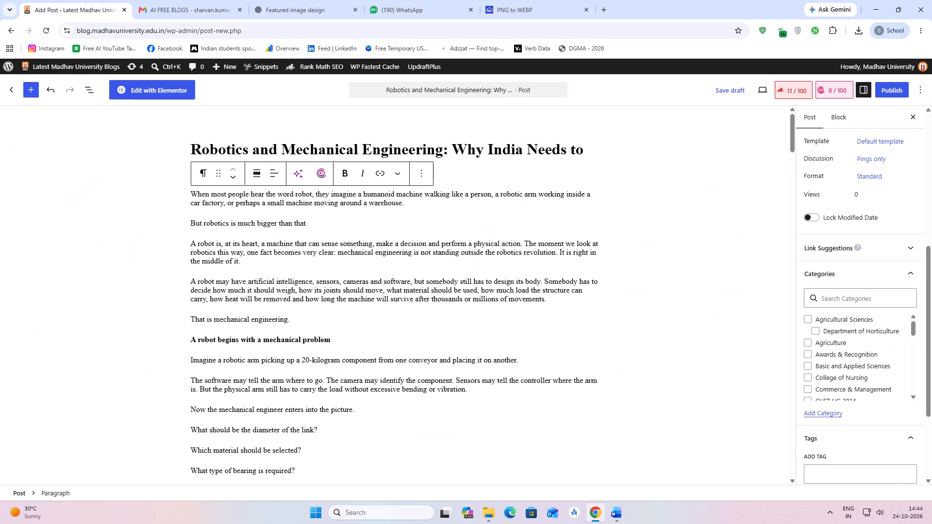
scroll(864, 341, down, 5)
scroll(895, 413, down, 11)
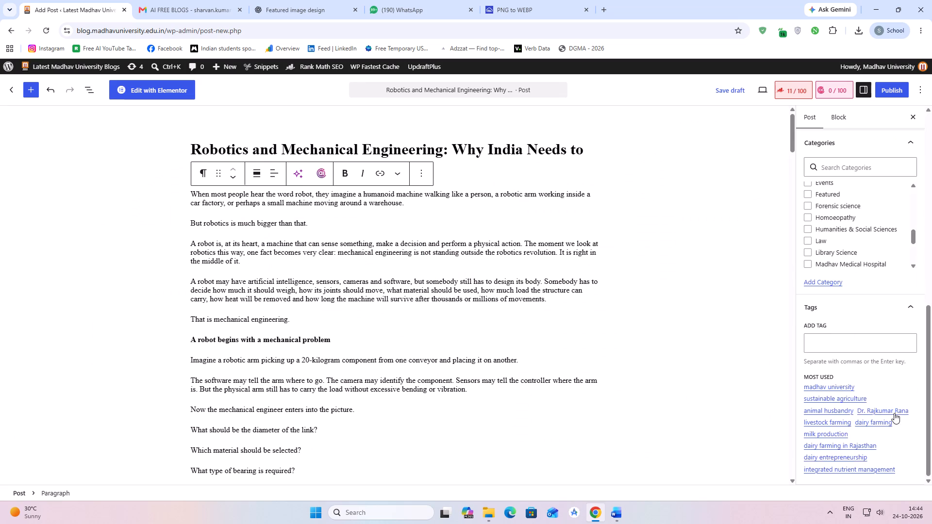
scroll(894, 413, down, 2)
scroll(895, 410, up, 19)
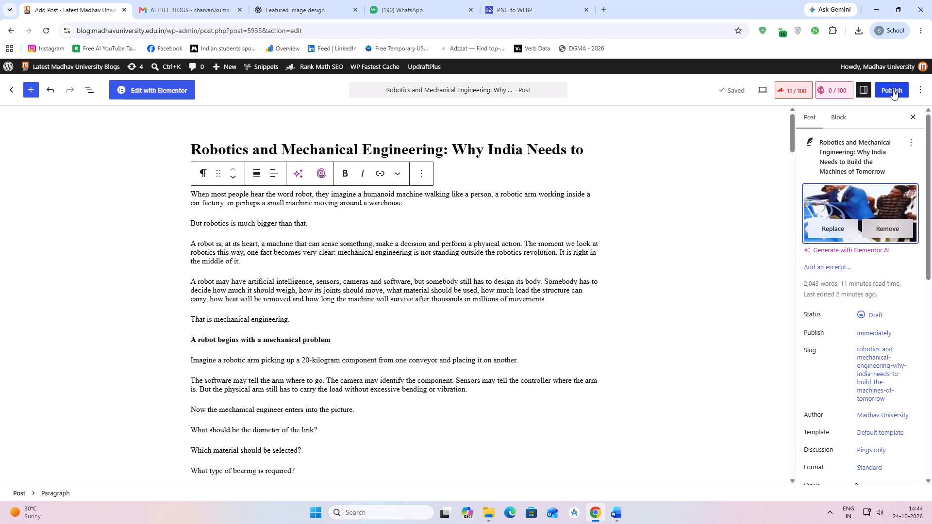
double_click(893, 89)
scroll(335, 267, up, 7)
scroll(335, 267, down, 15)
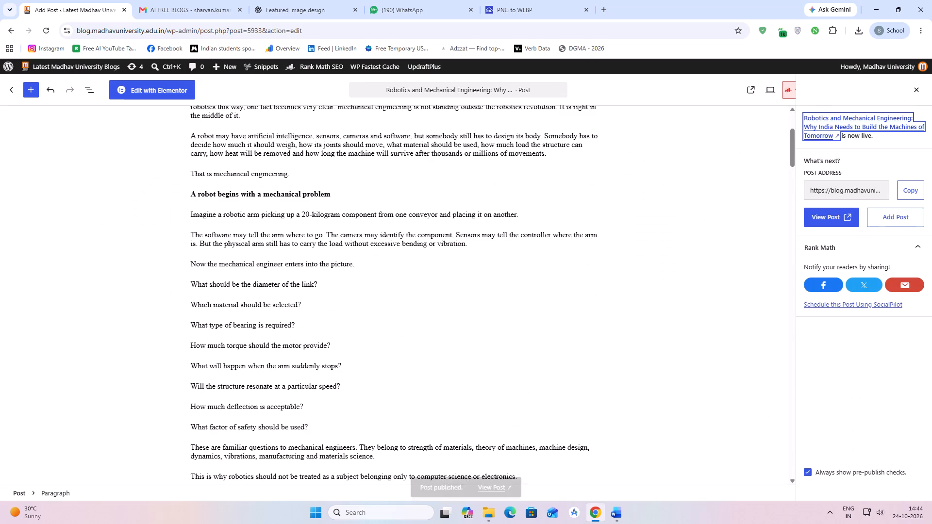
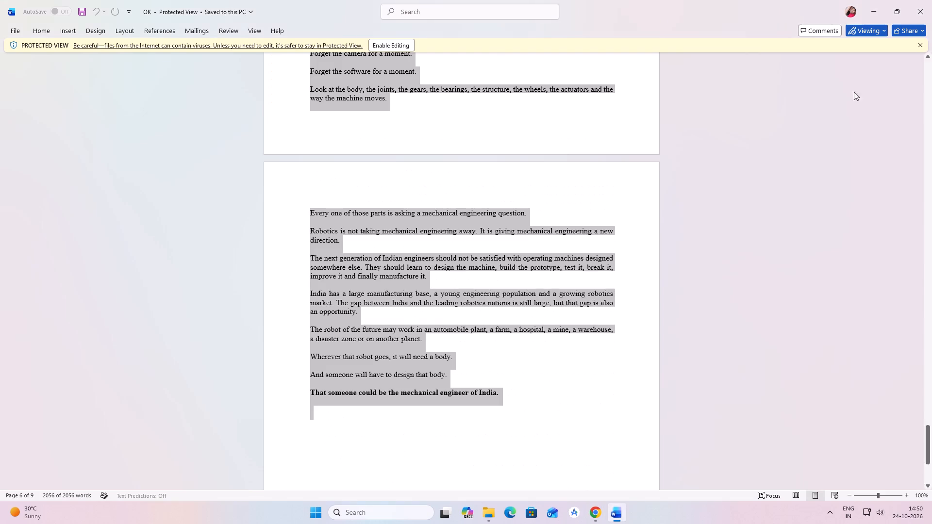
click(931, 0)
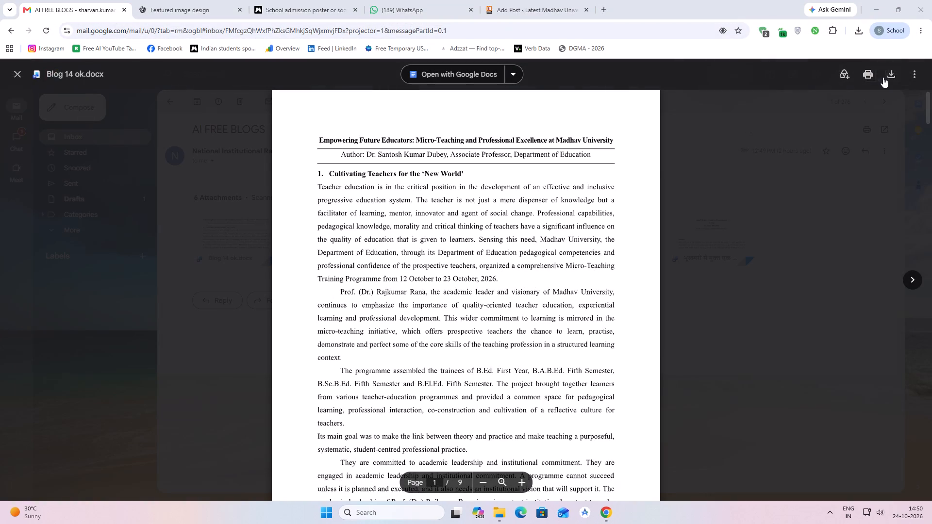
Download the Blog 14 ok.docx attachment from the Gmail preview and open it in Word.
click(892, 77)
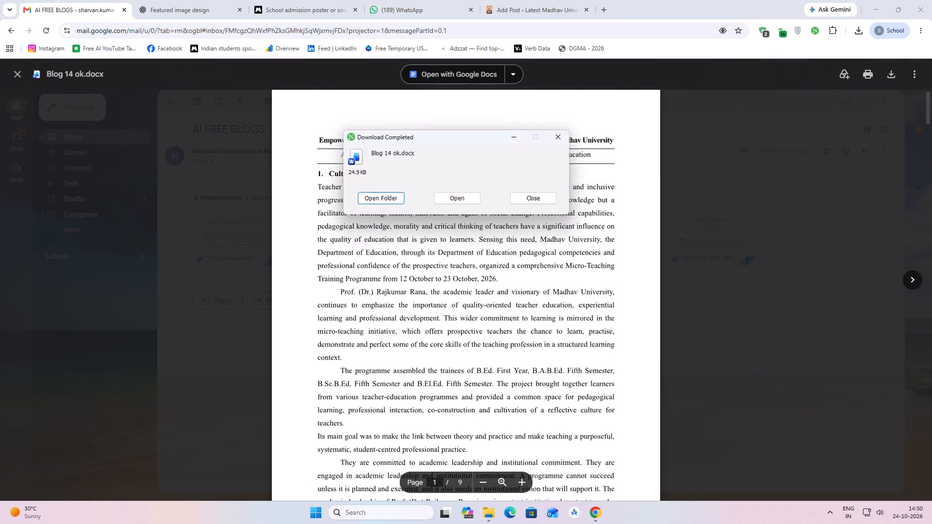
click(469, 197)
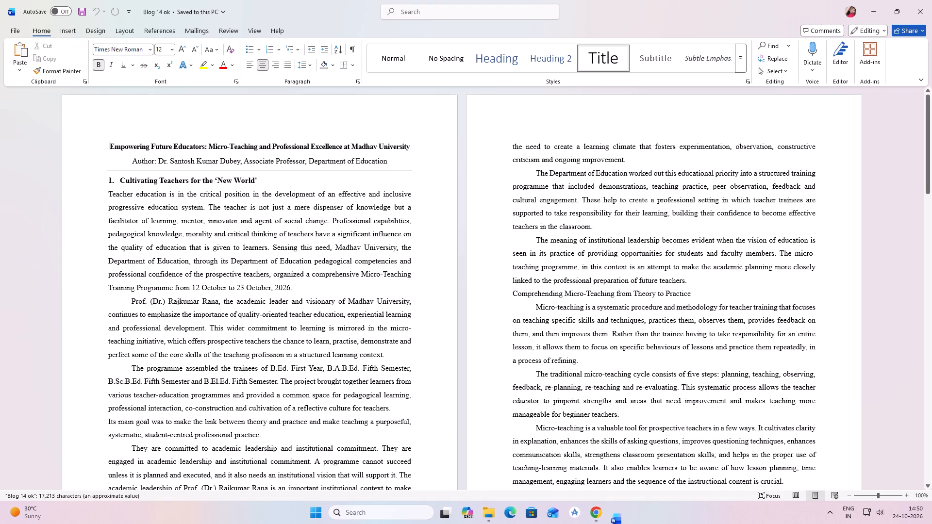
Copy the entire text of the Blog 14 ok document and switch back to Chrome.
double_click(906, 495)
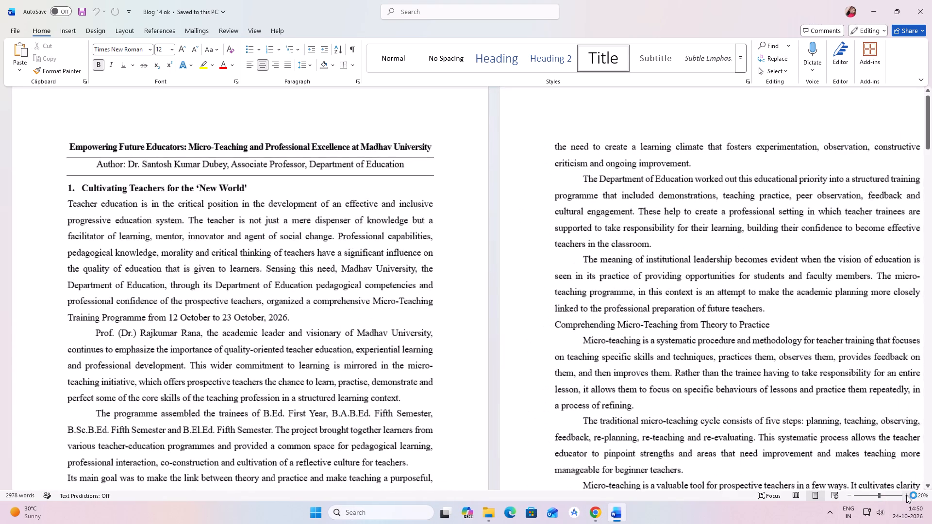
click(906, 495)
click(906, 495)
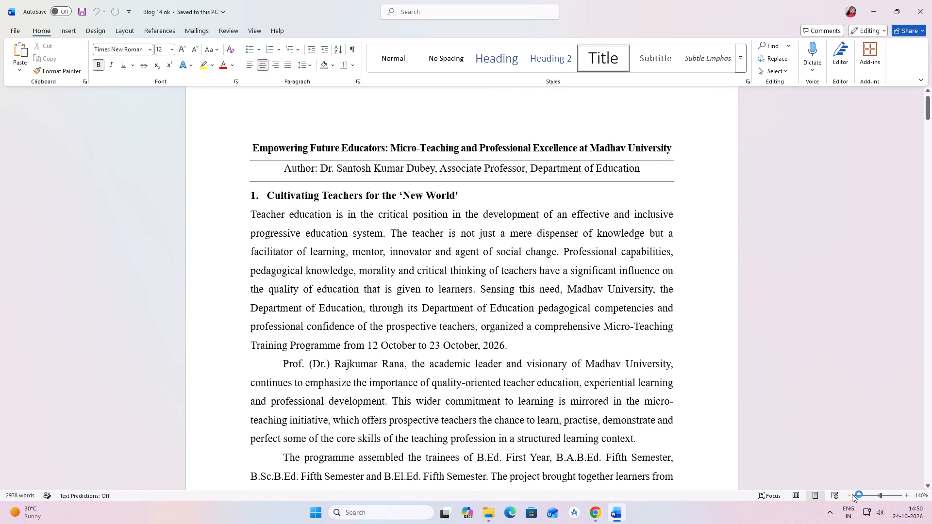
click(851, 494)
click(851, 494)
click(485, 229)
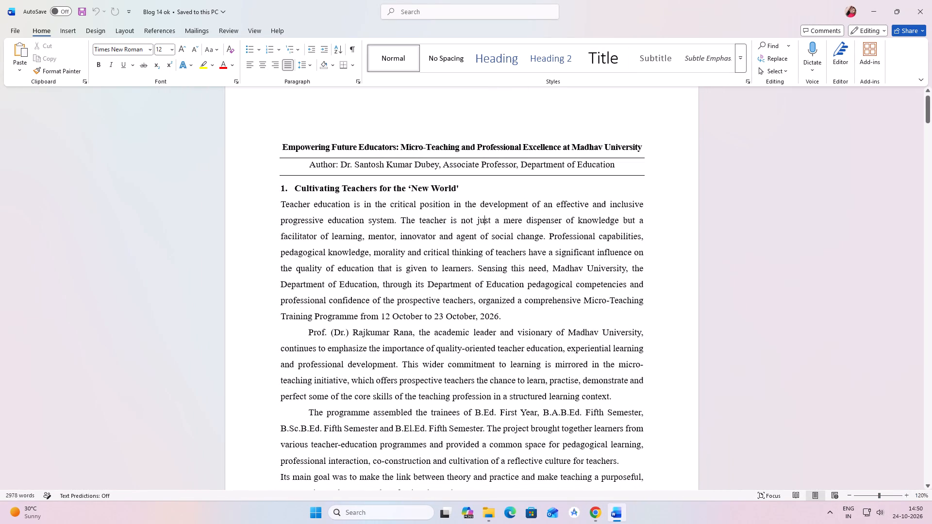
key(ctrl+a)
key(ctrl+c)
click(589, 514)
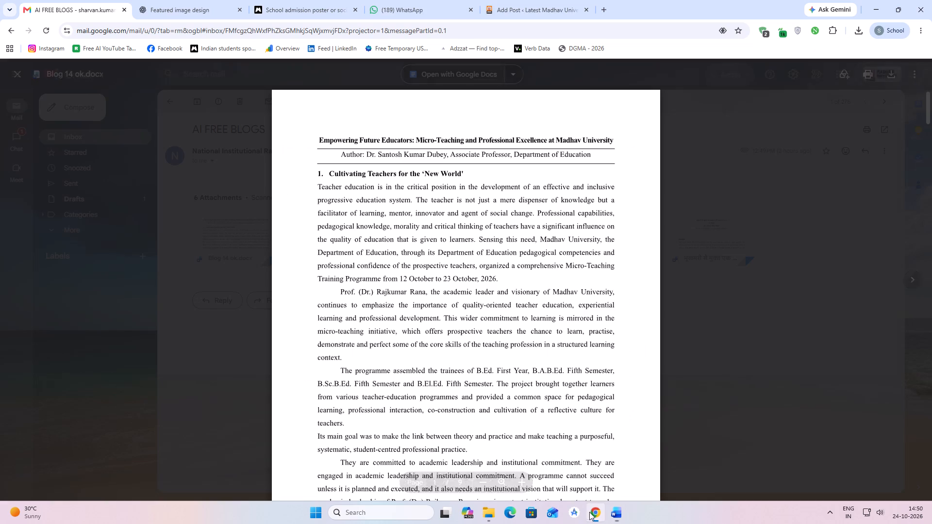
Paste the copied micro-teaching article into the empty body of the new Madhav University blog post.
click(562, 0)
click(368, 176)
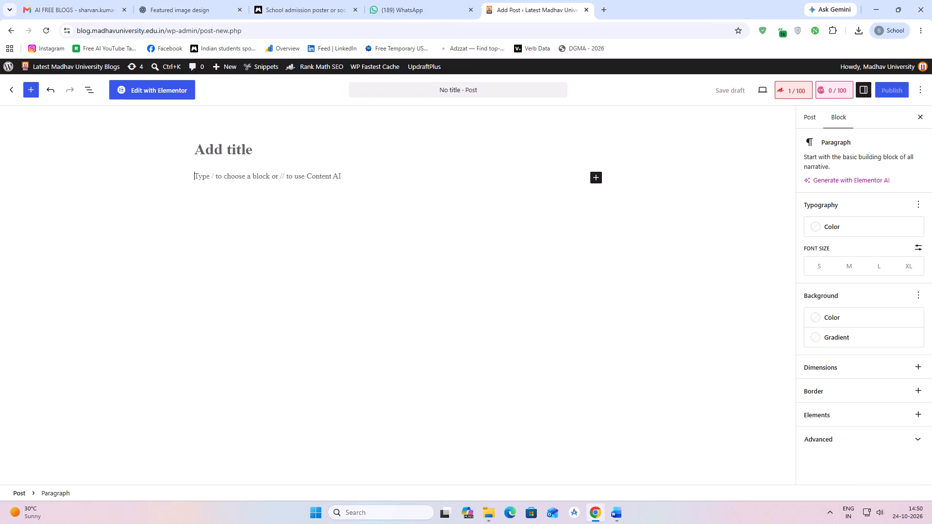
key(ctrl+v)
Copy the heading line "Empowering Future Educators: Micro-Teaching and Professional Excellence at Madhav University" from the top of the post body.
scroll(428, 280, up, 20)
scroll(428, 280, up, 5)
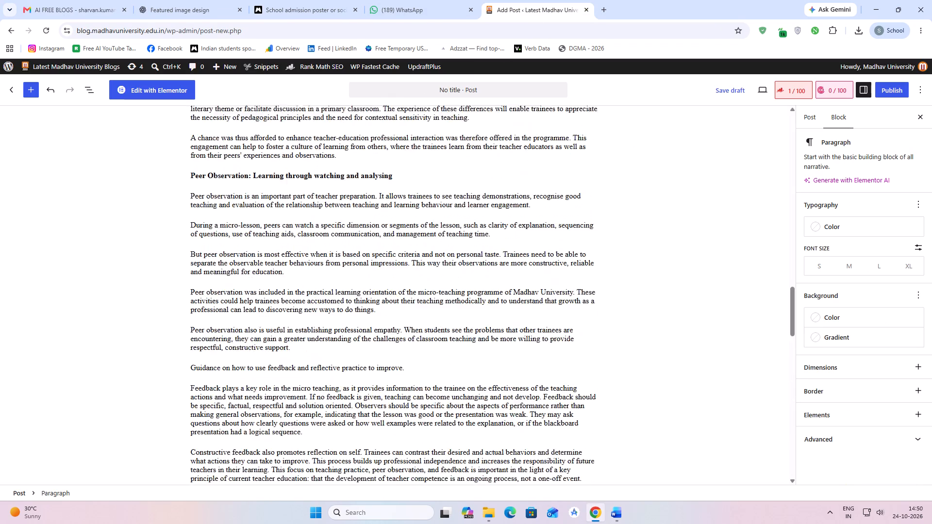
scroll(441, 270, up, 20)
scroll(441, 270, up, 12)
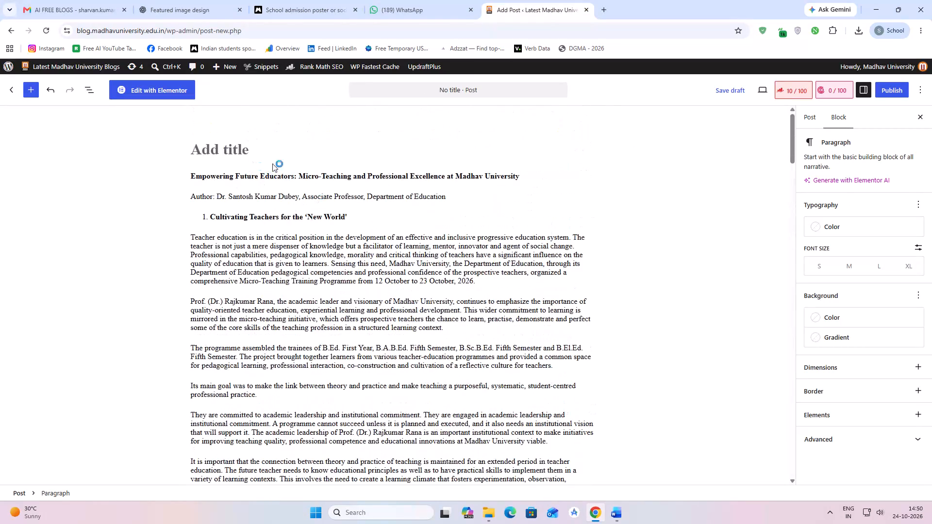
drag(527, 175, 145, 154)
key(ctrl+c)
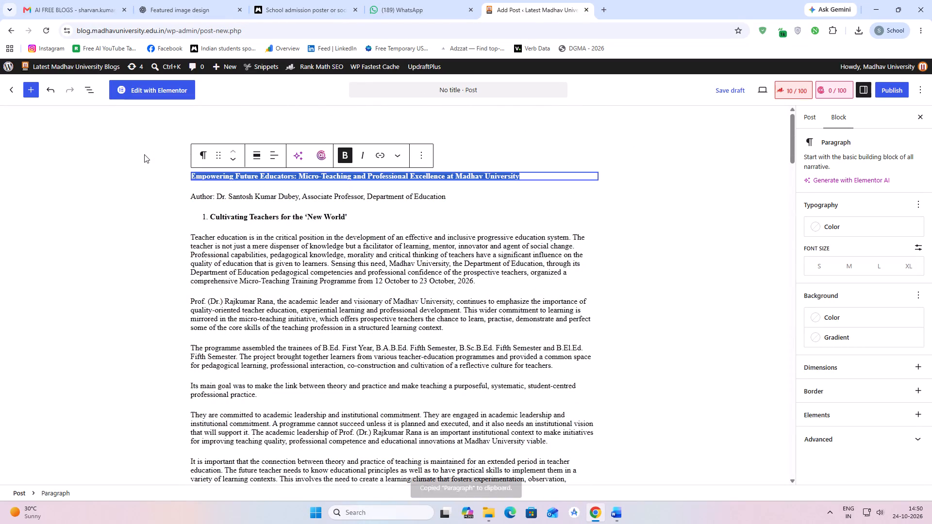
Paste the copied heading as the post title and delete the duplicate heading line above the author line.
click(452, 147)
key(ctrl+v)
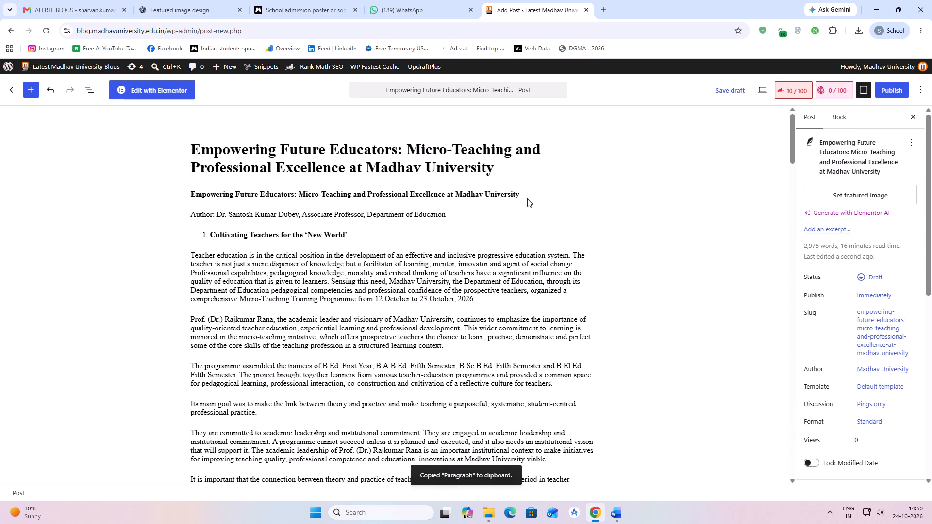
drag(527, 193, 158, 182)
key(BackSpace)
key(BackSpace)
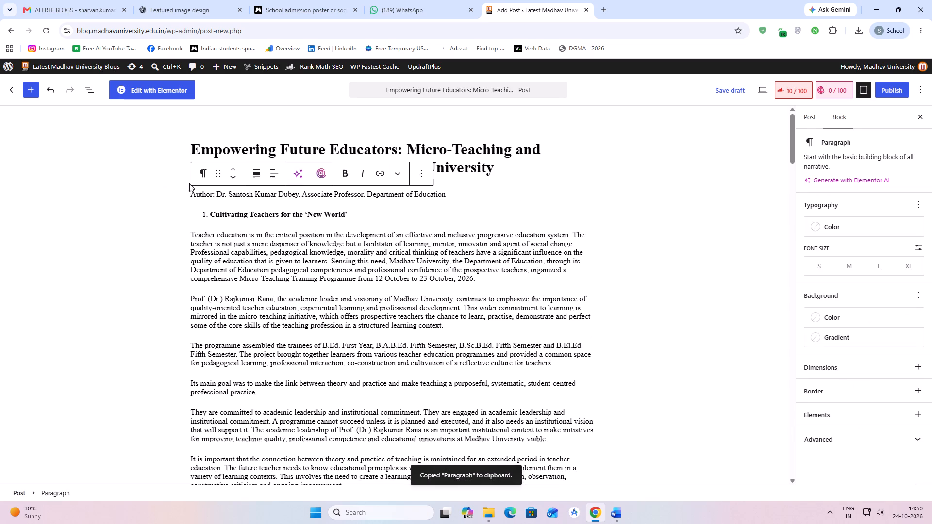
Search the post categories for "educ", assign Education & Physical Education, and clear the search.
click(807, 125)
scroll(859, 265, down, 4)
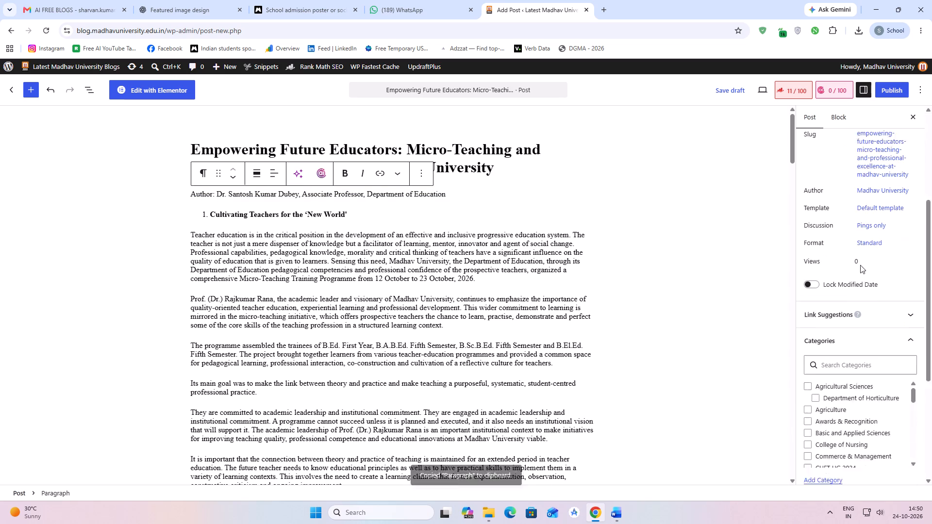
scroll(863, 281, down, 2)
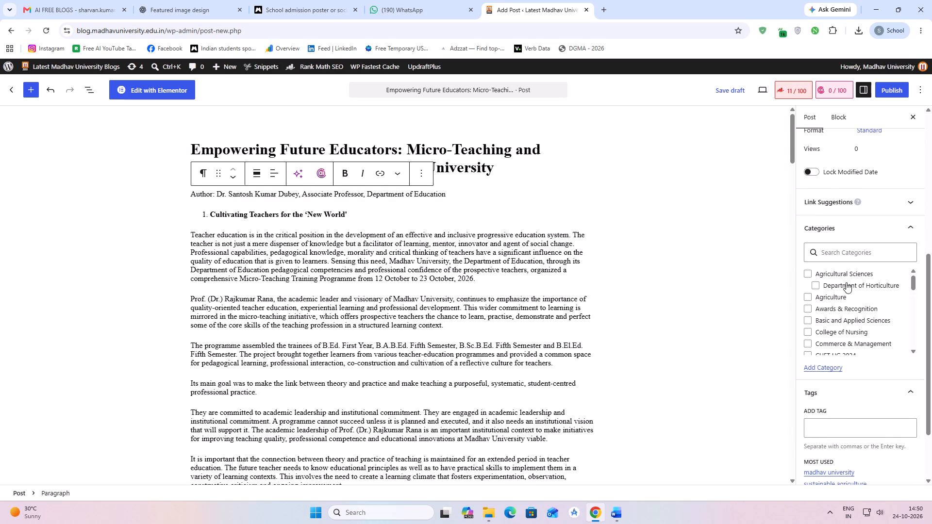
click(863, 250)
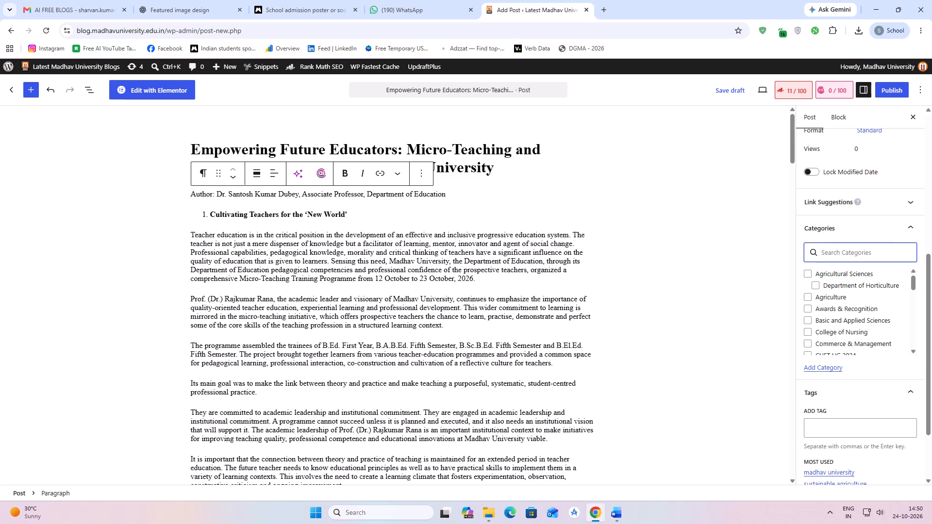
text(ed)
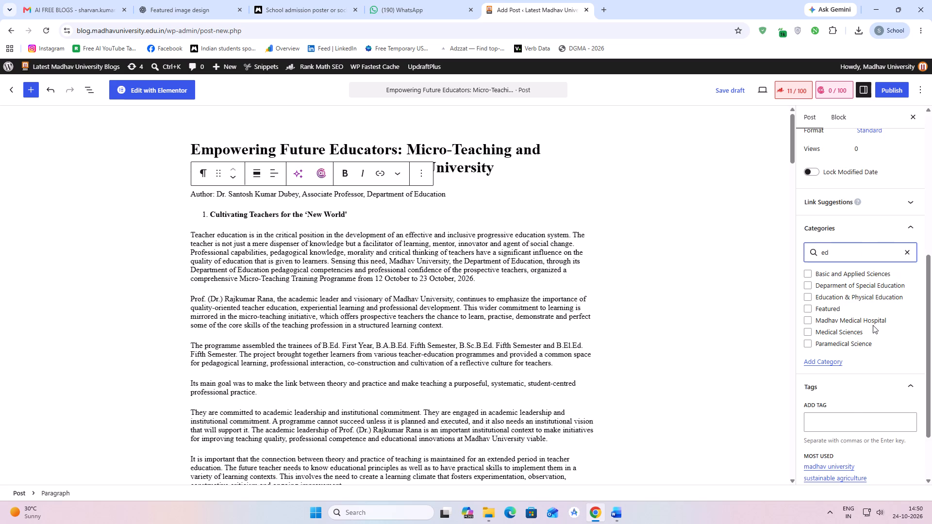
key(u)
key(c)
click(869, 286)
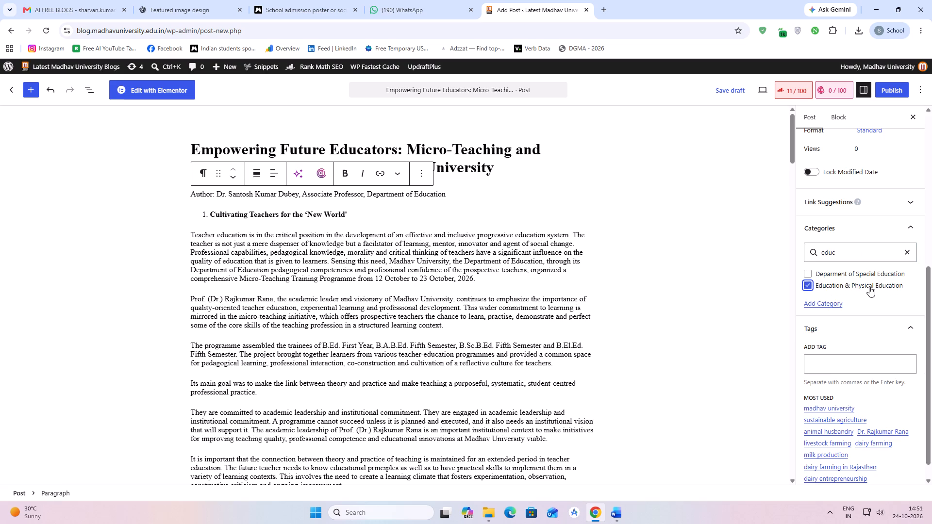
click(905, 249)
Copy the full post title and paste it as a new prompt in the ChatGPT "Featured image design" chat.
click(470, 165)
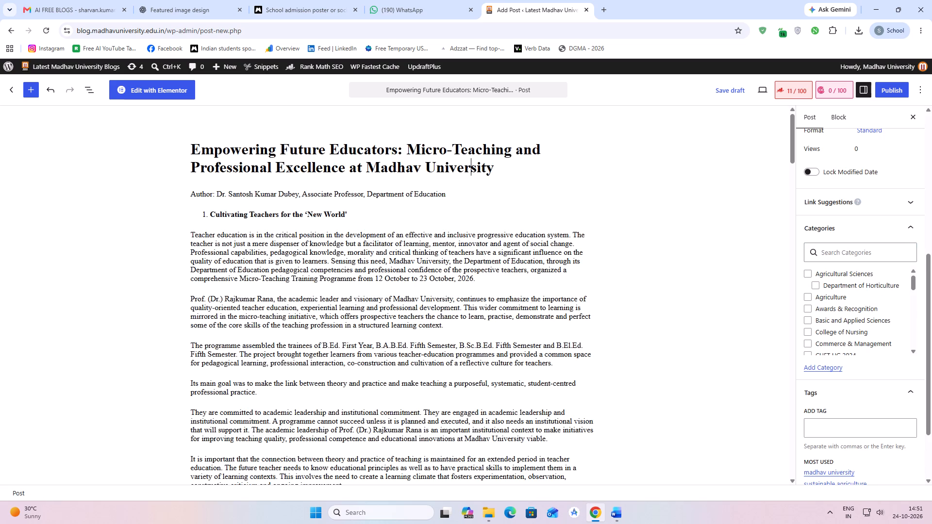
key(ctrl+a)
key(ctrl+c)
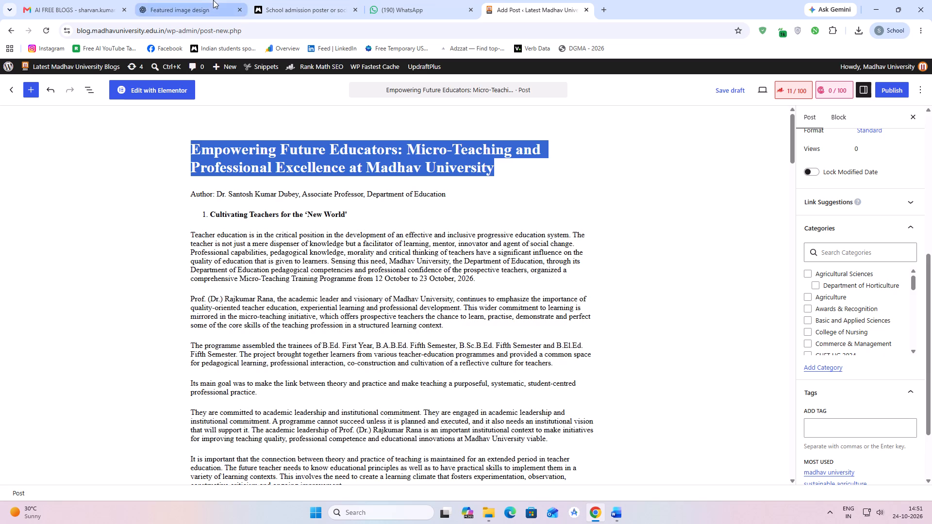
click(213, 0)
click(453, 481)
key(ctrl+v)
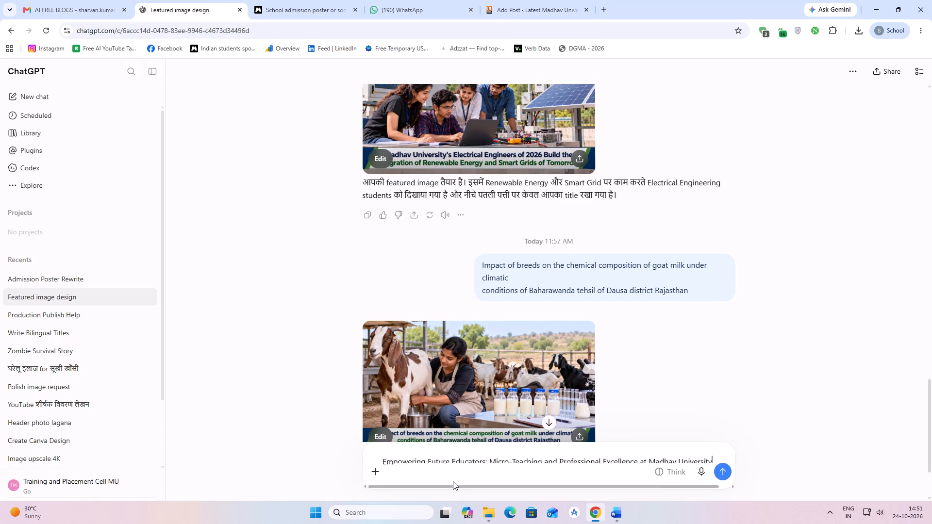
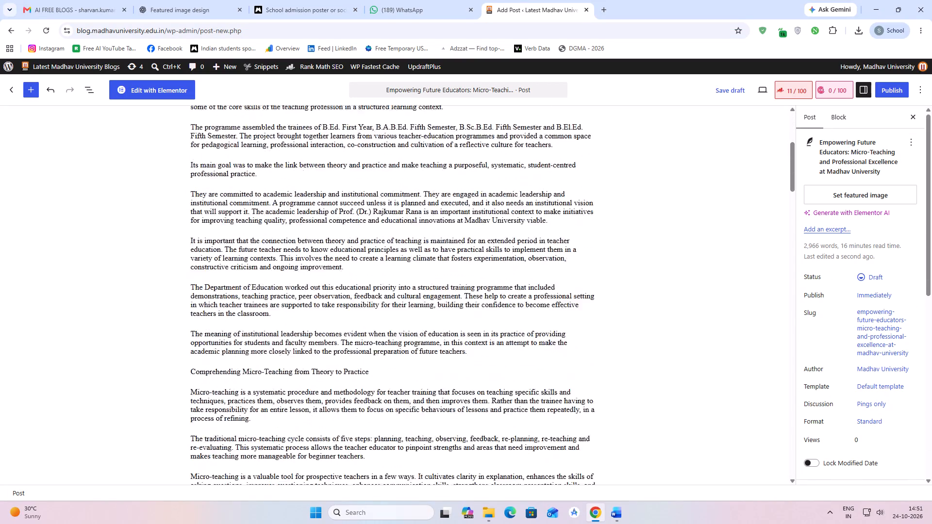
Look through the pasted micro-teaching article in the post body, checking its section headings and closing paragraphs.
scroll(583, 269, down, 13)
scroll(591, 267, down, 15)
scroll(591, 267, down, 16)
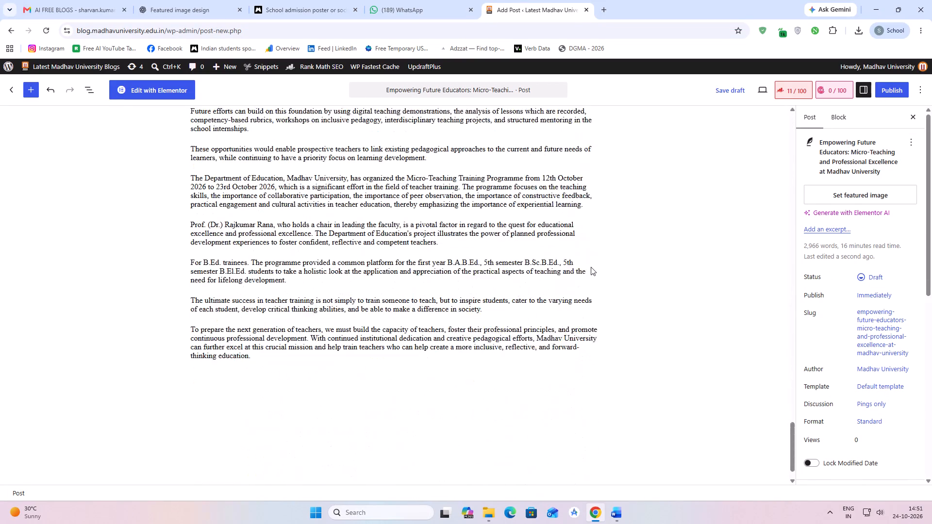
scroll(591, 267, up, 20)
scroll(591, 267, up, 20)
scroll(591, 267, up, 4)
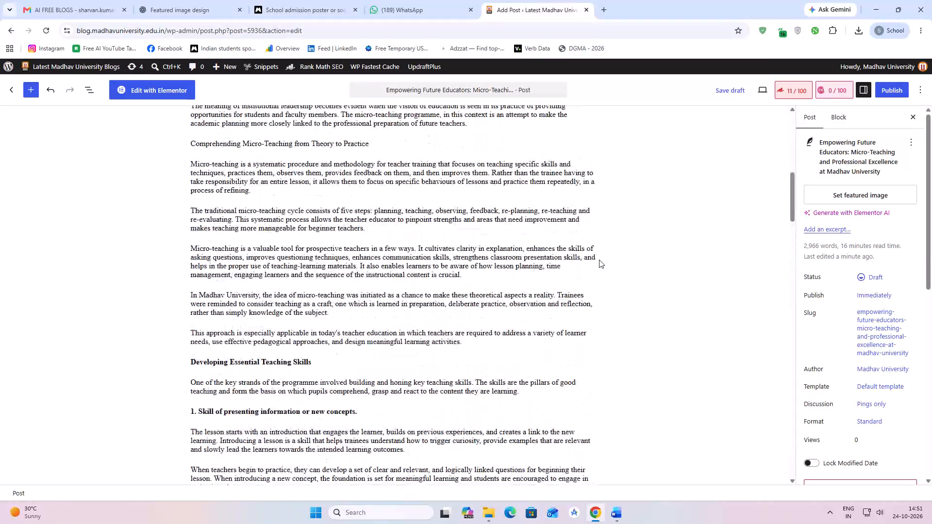
scroll(599, 260, up, 4)
scroll(599, 260, down, 1)
scroll(599, 260, up, 14)
click(398, 236)
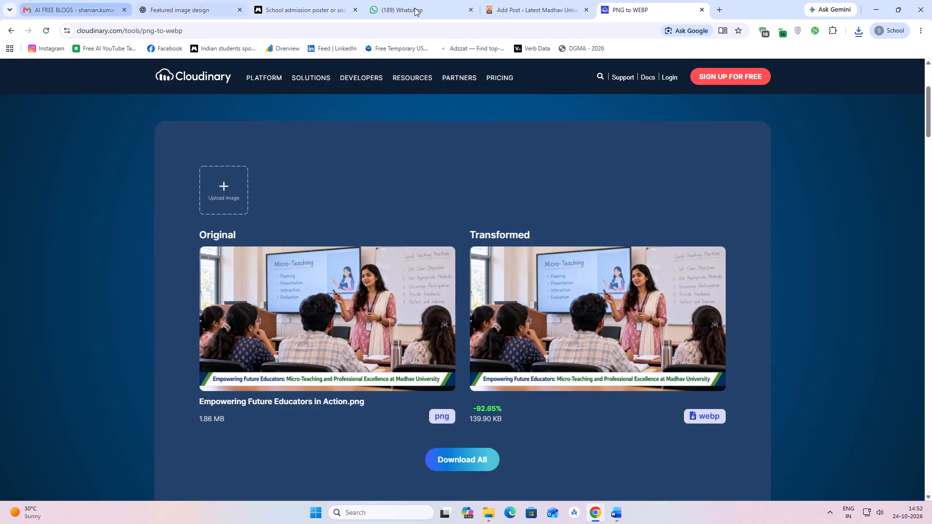
Upload the WEBP version of "Empowering Future Educators in Action" to the micro-teaching post draft and set it as the featured image.
click(570, 0)
click(847, 191)
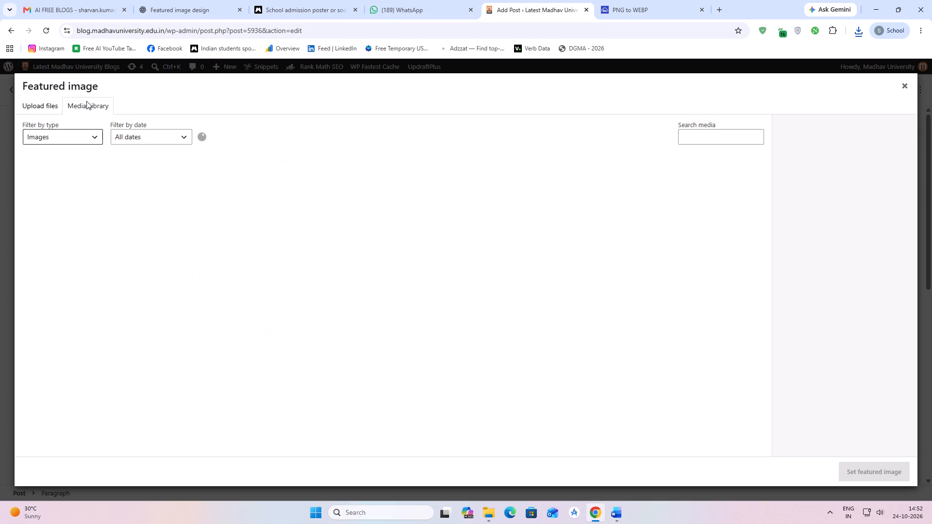
click(50, 105)
click(464, 275)
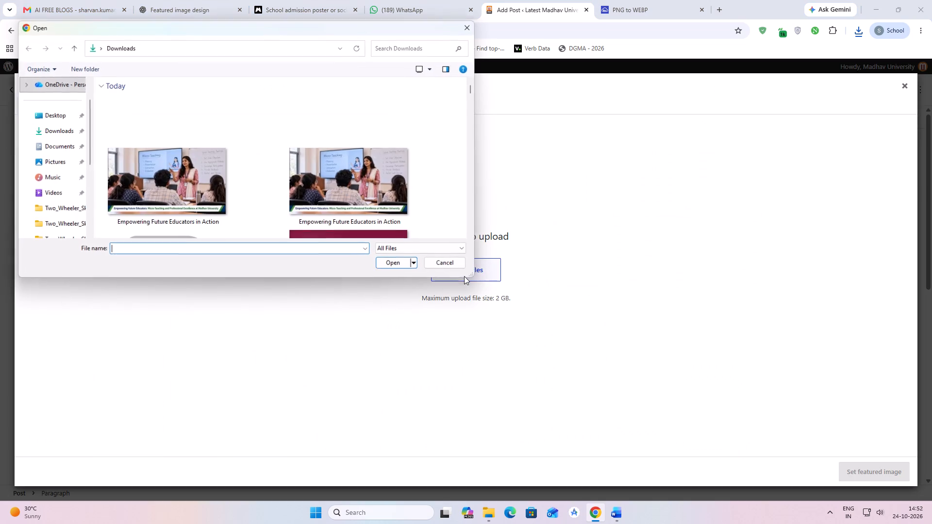
double_click(187, 185)
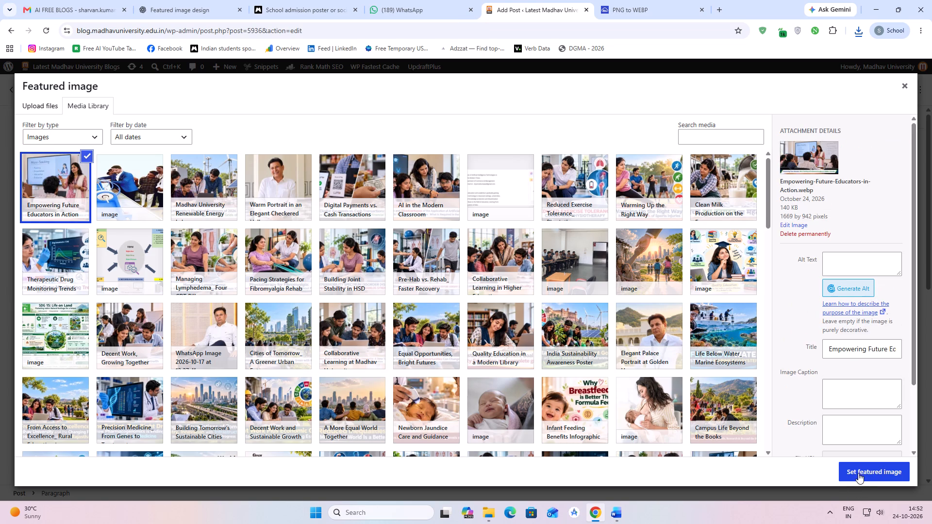
click(858, 473)
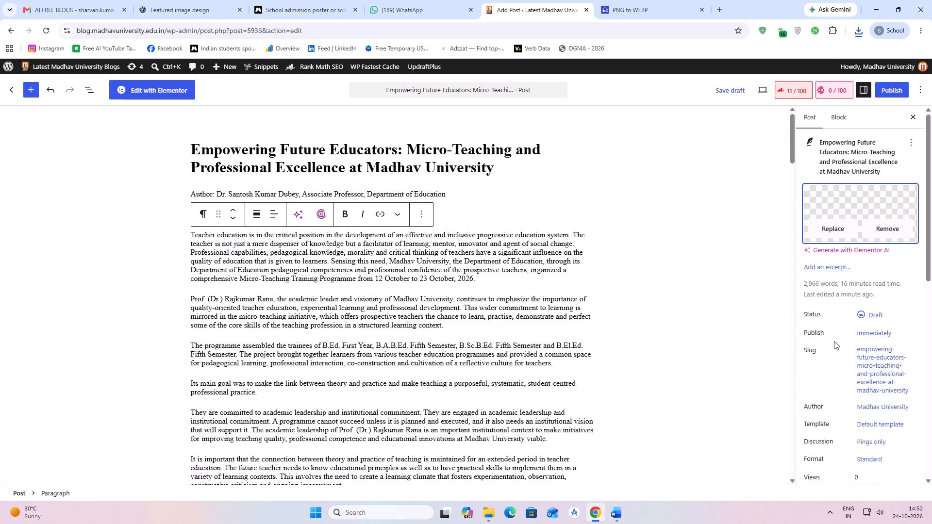
Publish the micro-teaching post on the Madhav University blog with public visibility and immediate publishing.
scroll(834, 341, down, 10)
scroll(870, 373, down, 6)
scroll(869, 371, up, 20)
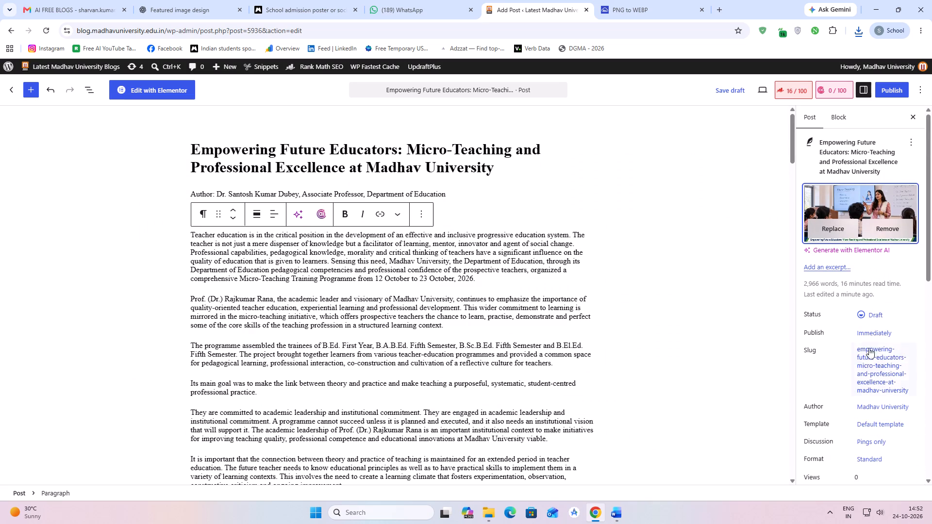
scroll(869, 348, up, 1)
click(893, 100)
double_click(892, 96)
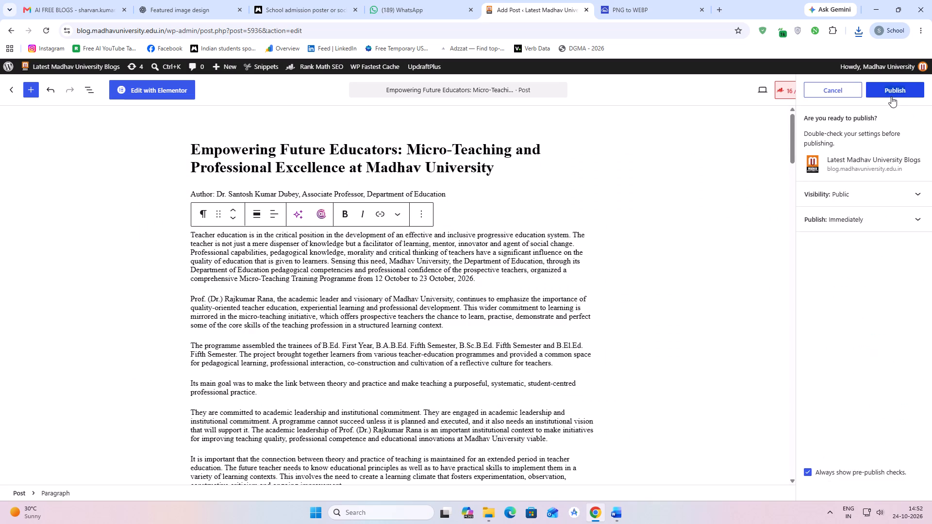
double_click(891, 96)
scroll(307, 235, down, 5)
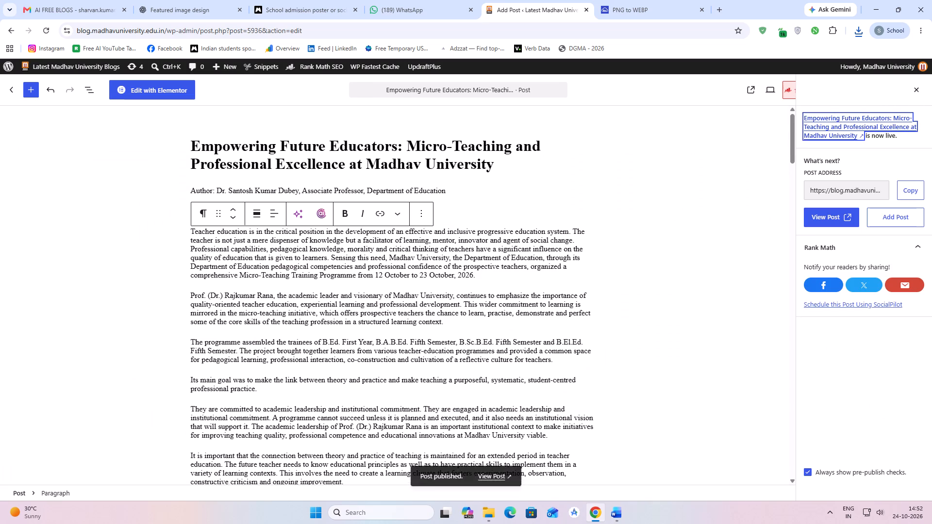
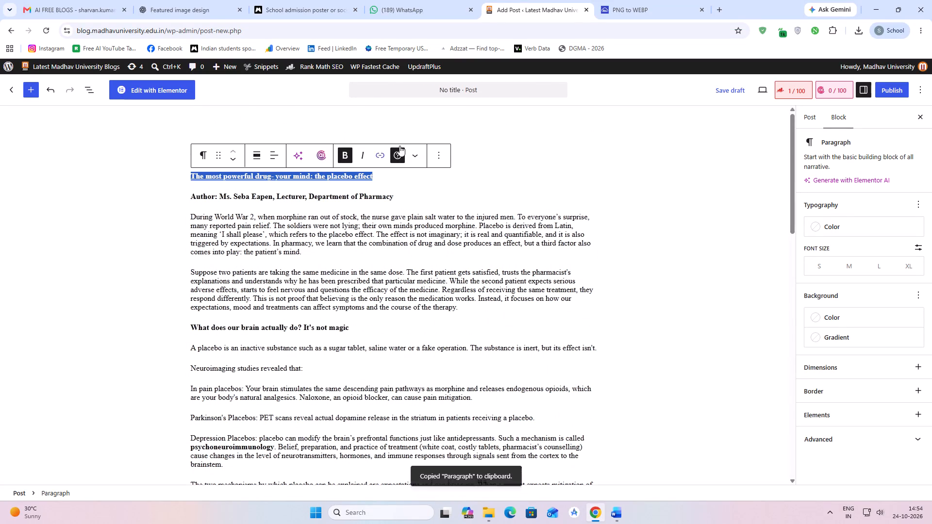
Title the new post "The most powerful drug- your mind: the placebo effect" and remove the duplicate heading line above the author line.
ctrl+click(464, 144)
key(ctrl+v)
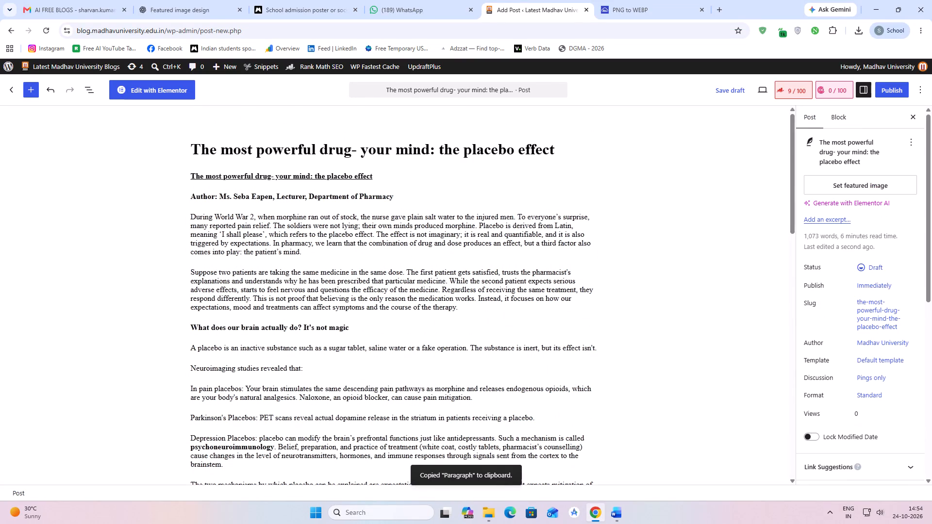
drag(389, 178, 143, 176)
key(BackSpace)
key(BackSpace)
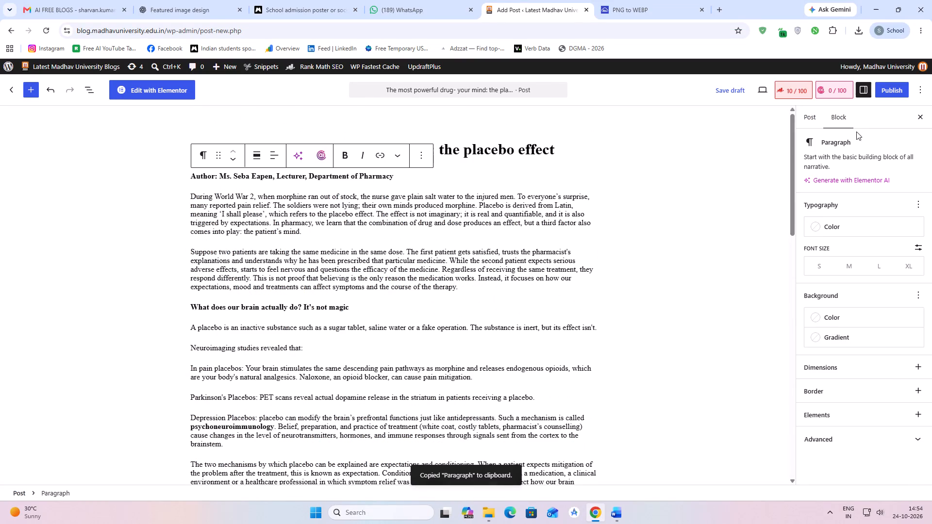
Assign the placebo effect post to the Pharmaceutical Sciences category.
click(809, 116)
scroll(863, 305, down, 5)
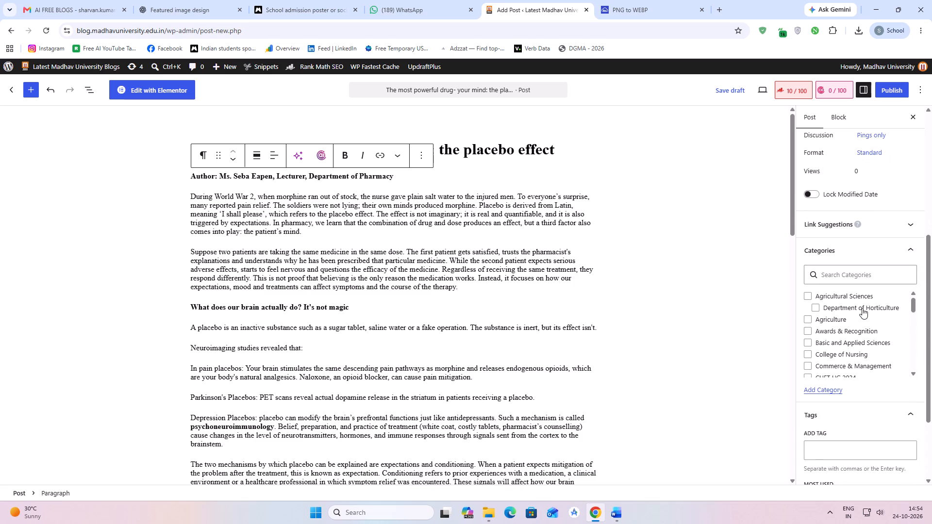
click(836, 273)
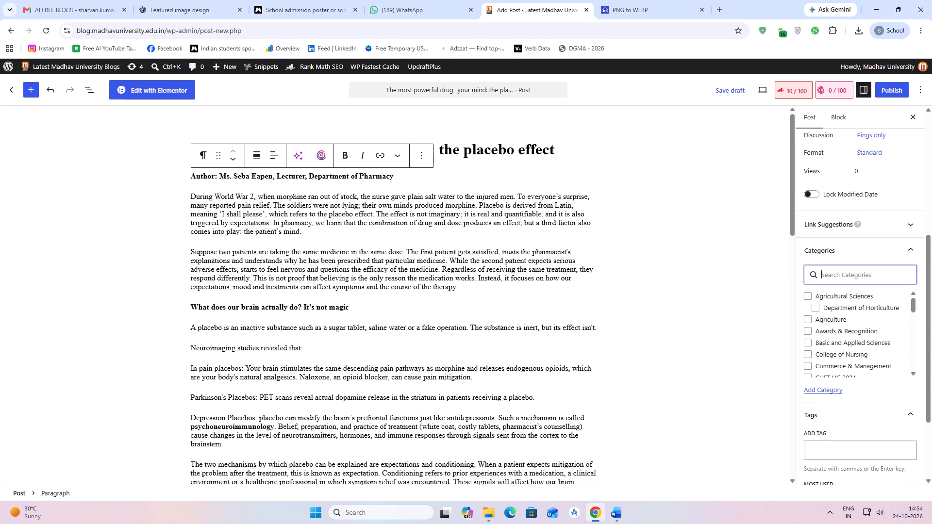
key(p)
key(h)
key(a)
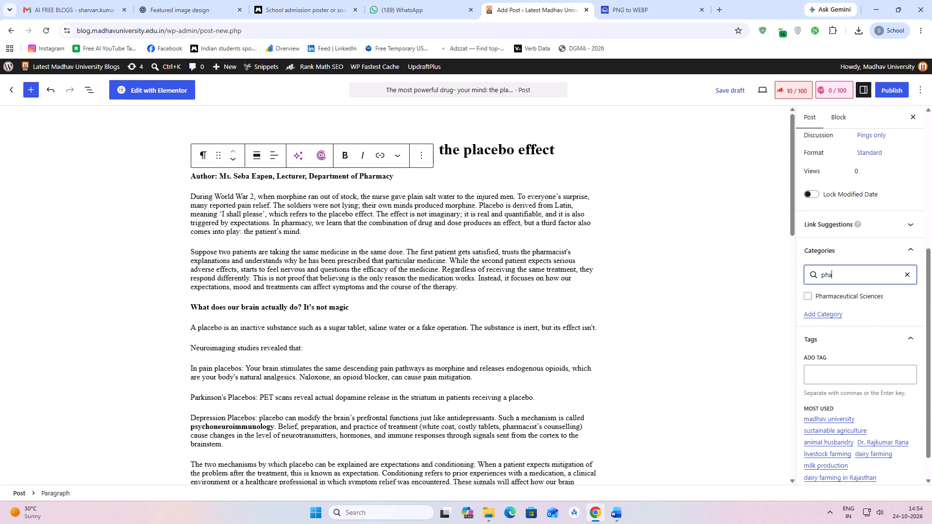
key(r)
click(850, 297)
click(905, 274)
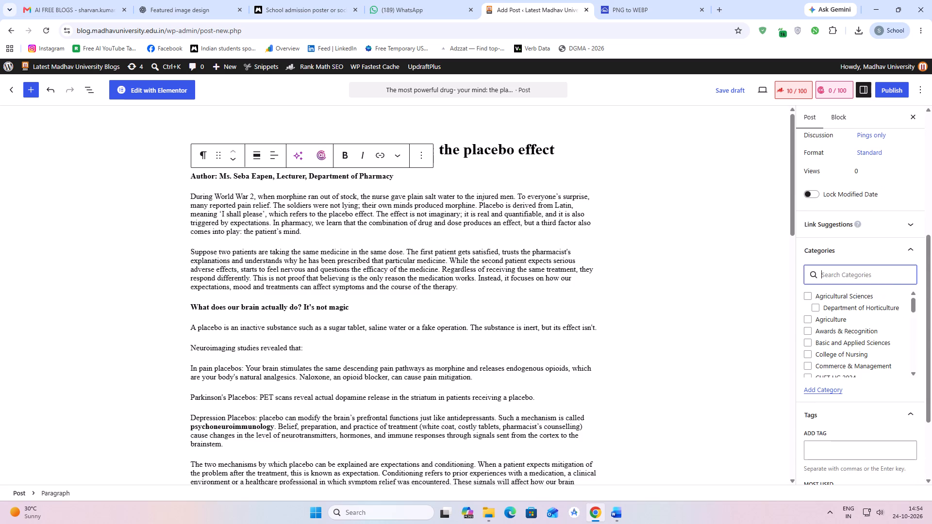
scroll(856, 344, down, 9)
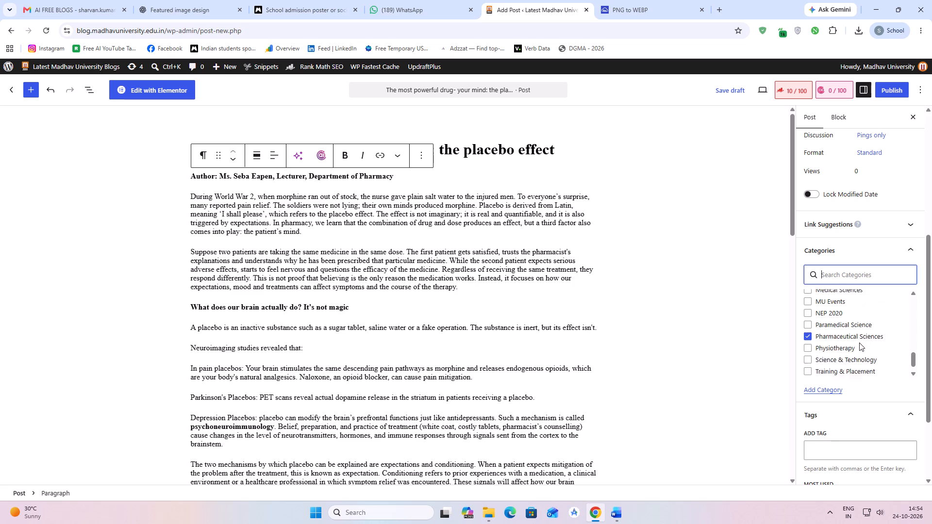
scroll(872, 412, down, 6)
scroll(870, 410, up, 13)
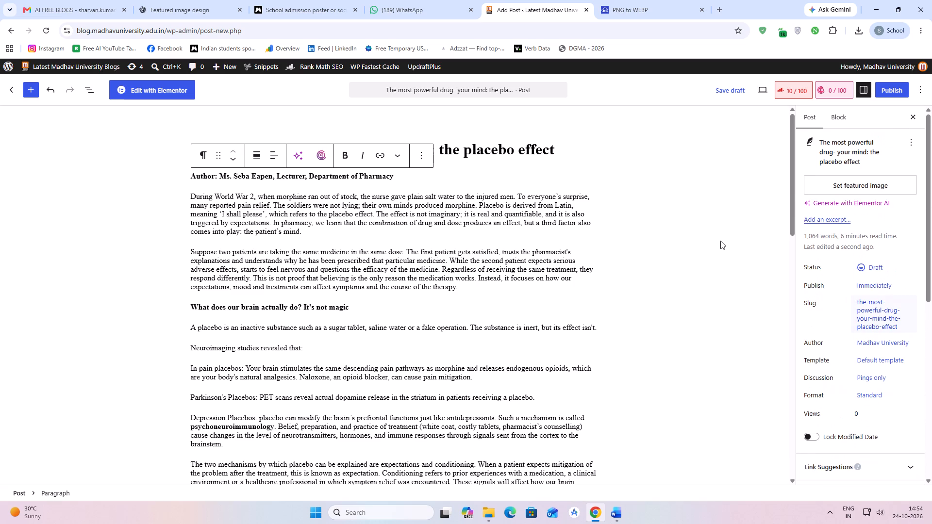
Switch to ChatGPT and download the generated image for "The most powerful drug- your mind: the placebo effect".
click(192, 0)
scroll(552, 327, down, 3)
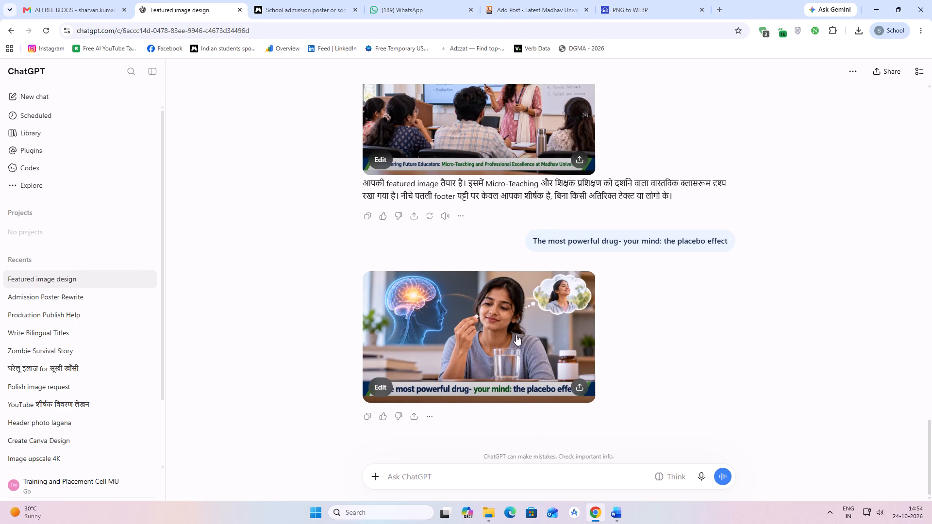
click(516, 335)
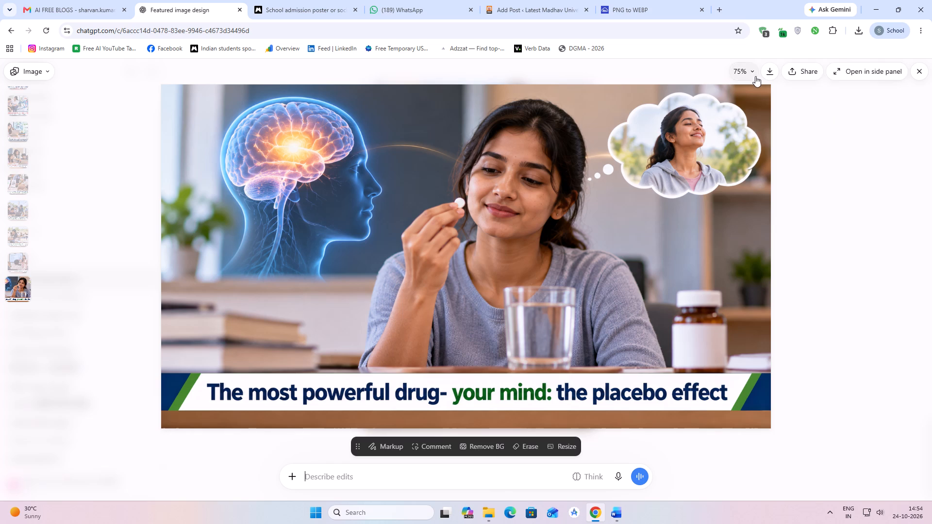
click(768, 73)
Upload the downloaded placebo effect PNG to Cloudinary's PNG to WEBP converter.
click(624, 0)
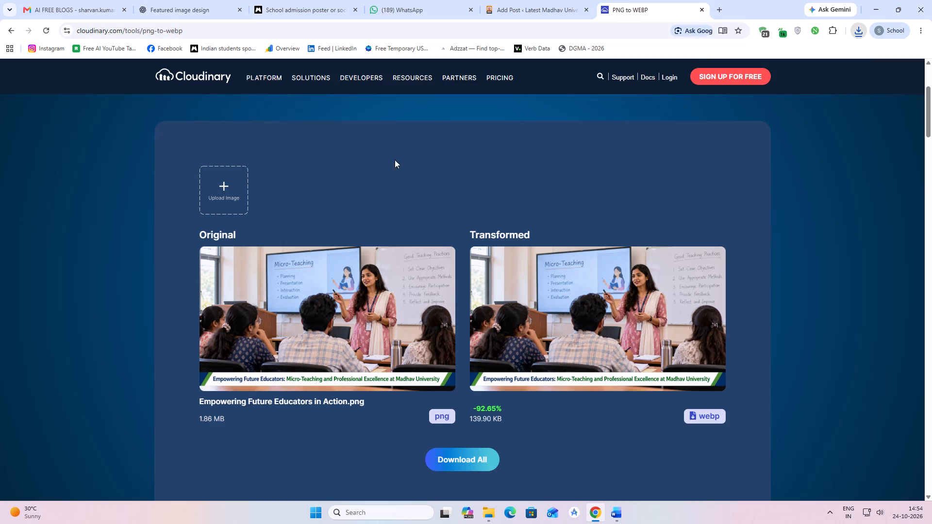
click(228, 180)
double_click(186, 157)
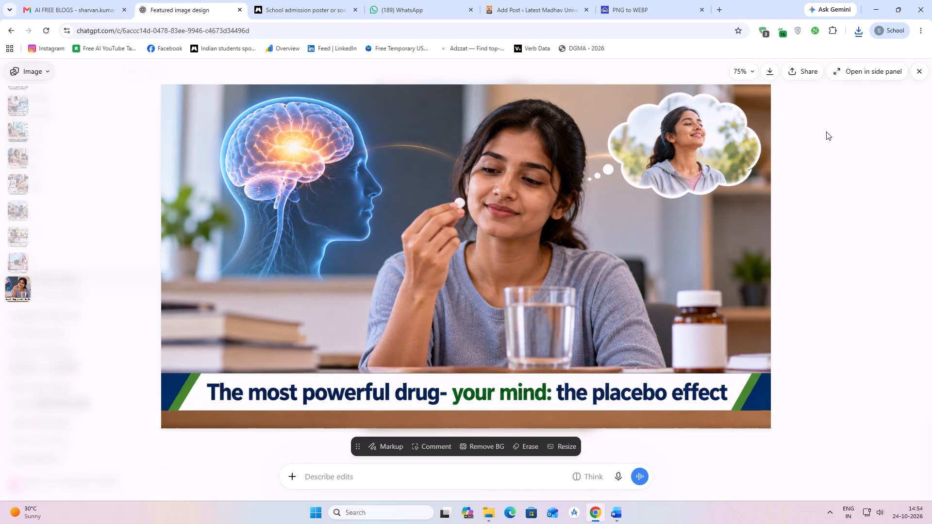
click(922, 70)
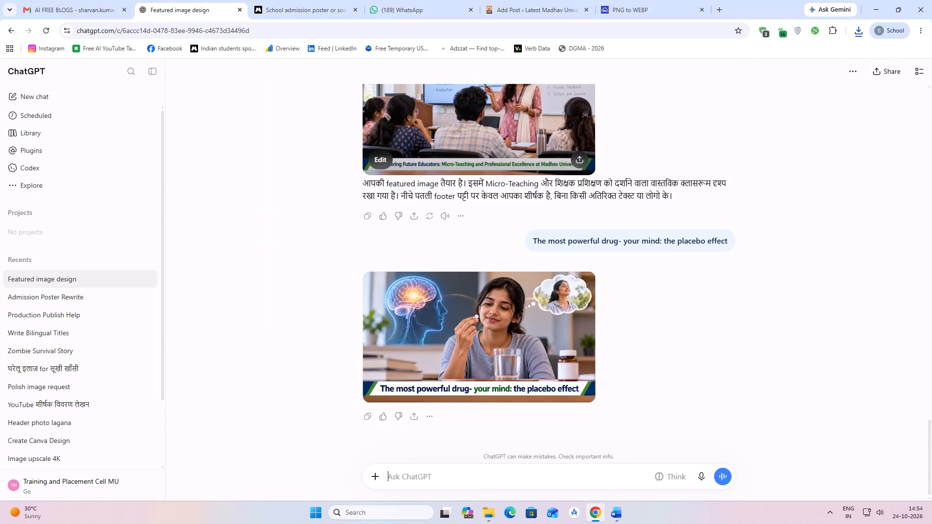
click(432, 471)
key(ctrl+v)
click(723, 475)
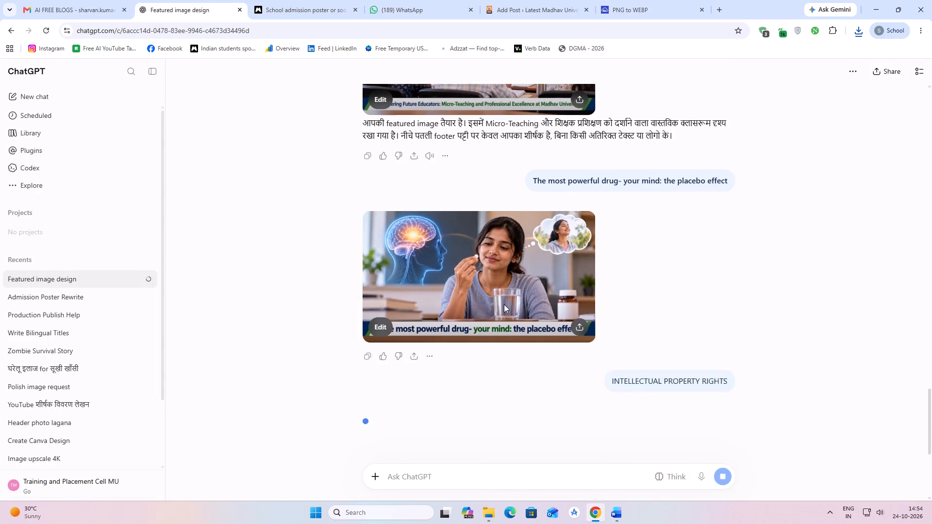
Download the converted WEBP version of "The Placebo Effect_ Mind Over Medicine" from Cloudinary.
click(619, 0)
scroll(758, 272, down, 3)
click(712, 486)
click(712, 496)
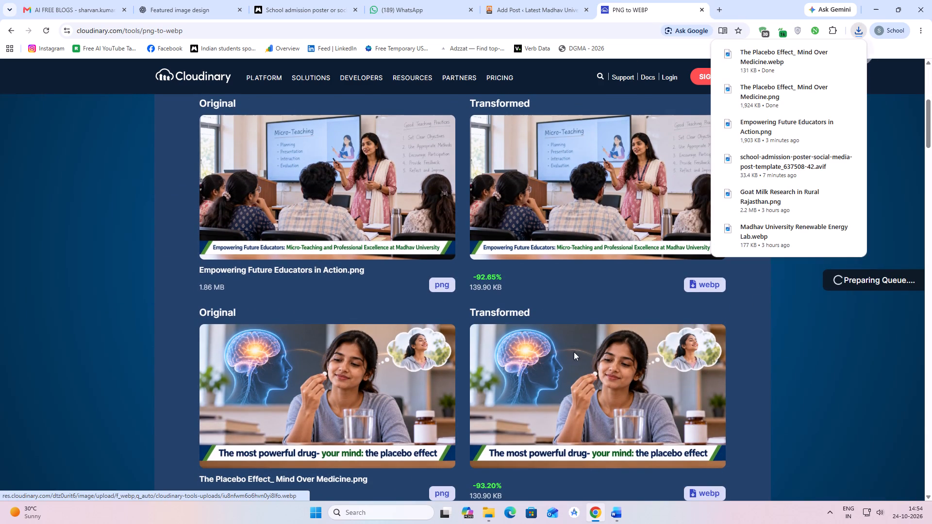
Upload "The Placebo Effect_ Mind Over Medicine.webp" to the placebo effect post draft and set it as the featured image.
click(519, 0)
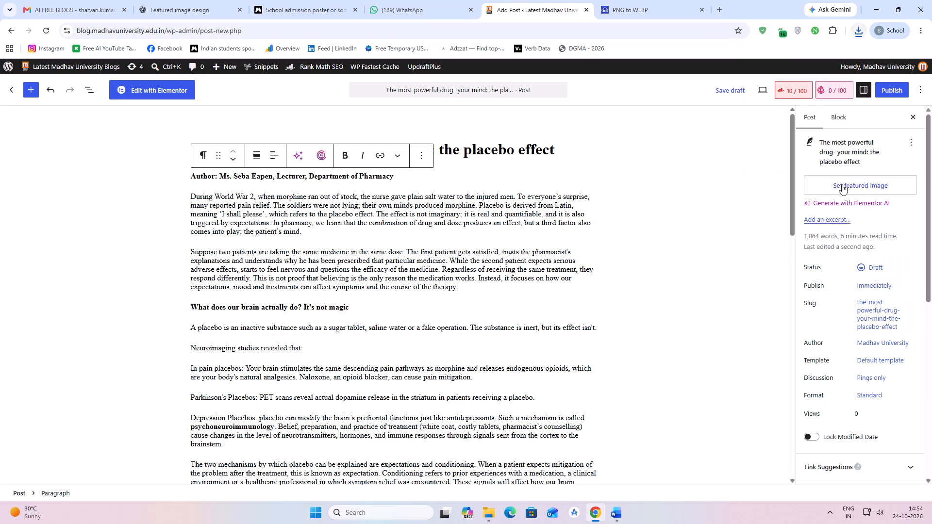
click(845, 175)
click(36, 105)
click(476, 267)
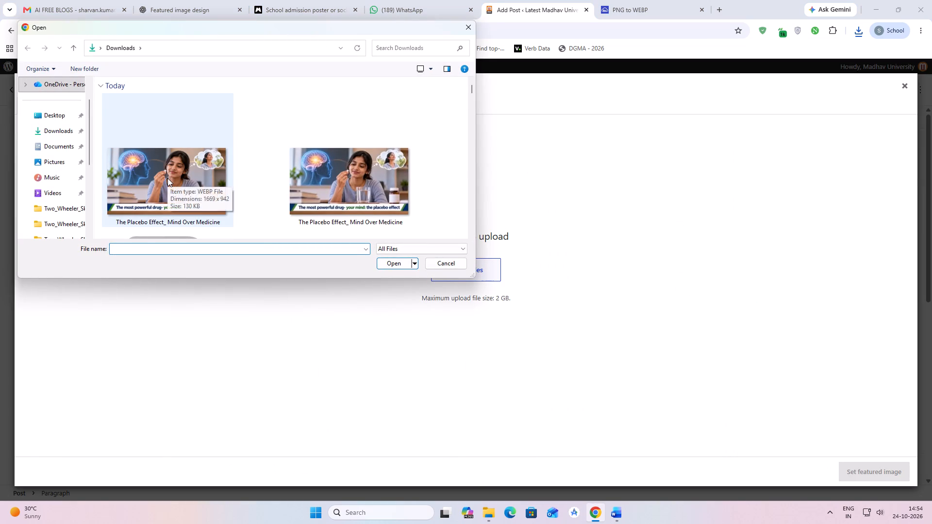
double_click(167, 178)
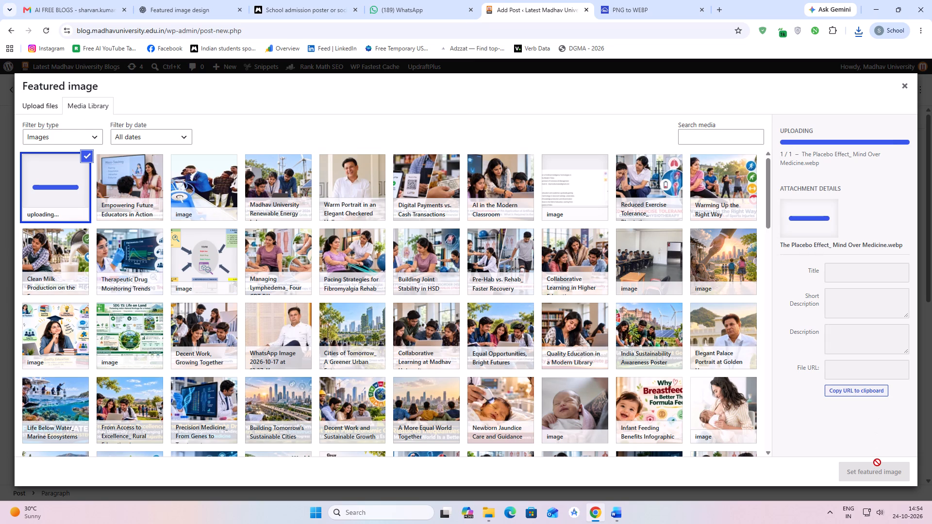
click(873, 470)
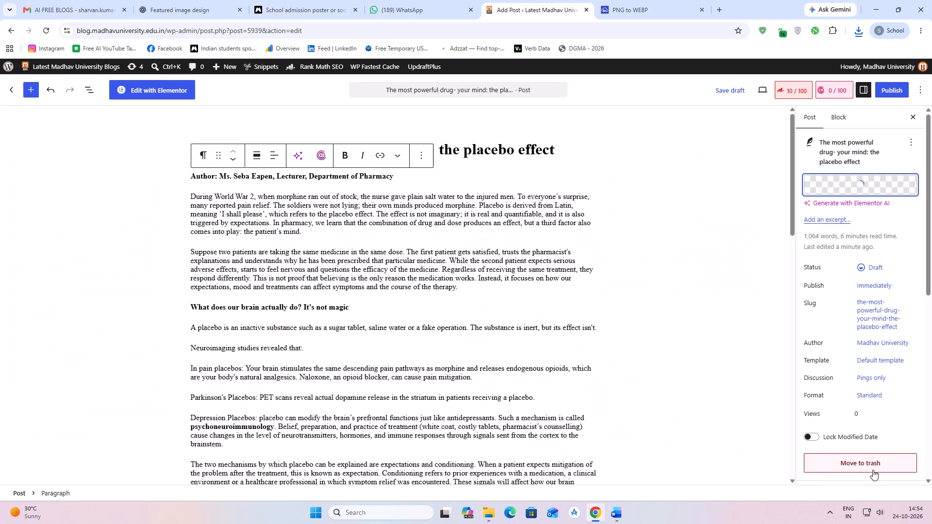
Check the placebo effect post's settings, including its category, and publish it on the Madhav University blog.
scroll(863, 363, down, 12)
scroll(864, 362, up, 4)
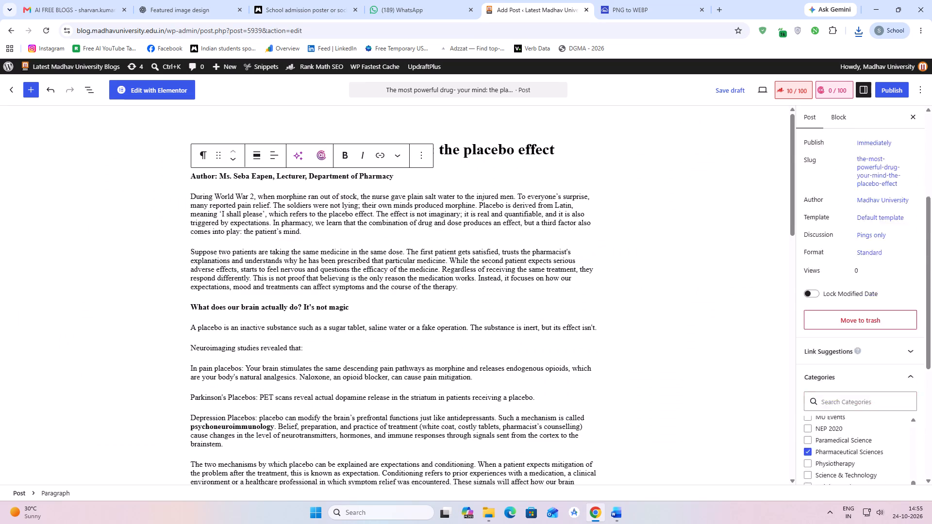
scroll(864, 362, up, 14)
double_click(894, 94)
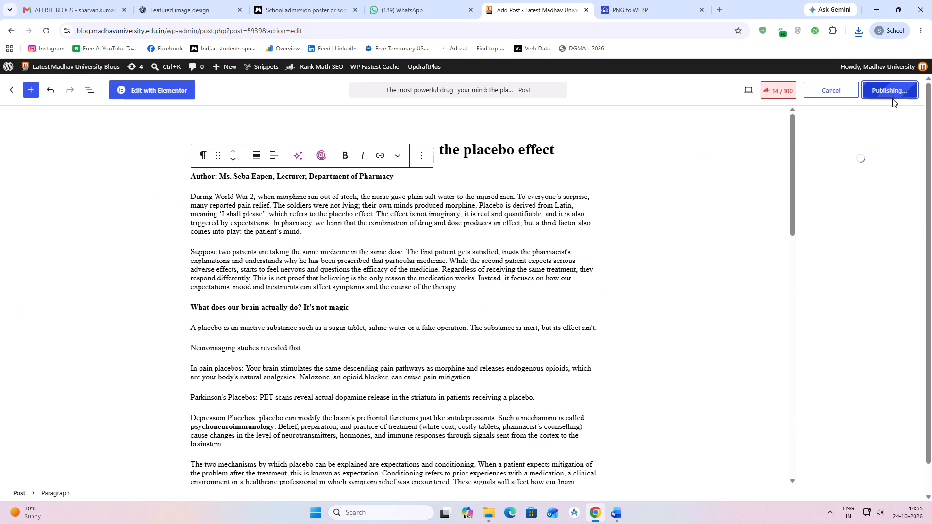
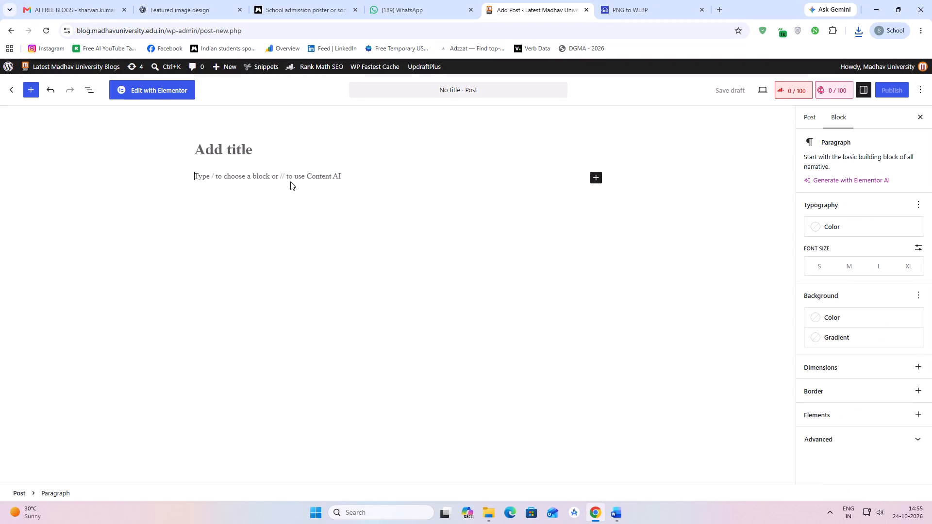
Paste the intellectual property rights article into the new post and remove the indent before the closing "Pharmacy" line.
key(ctrl+v)
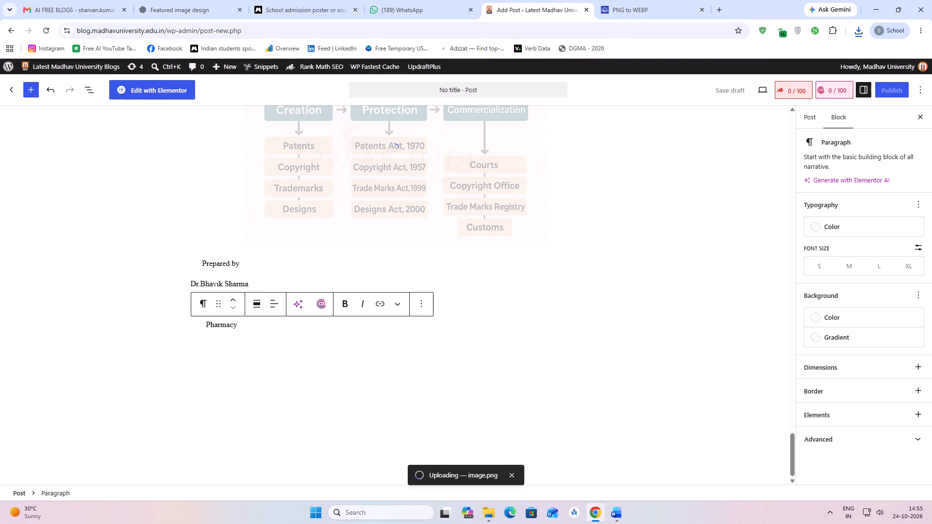
scroll(490, 248, up, 3)
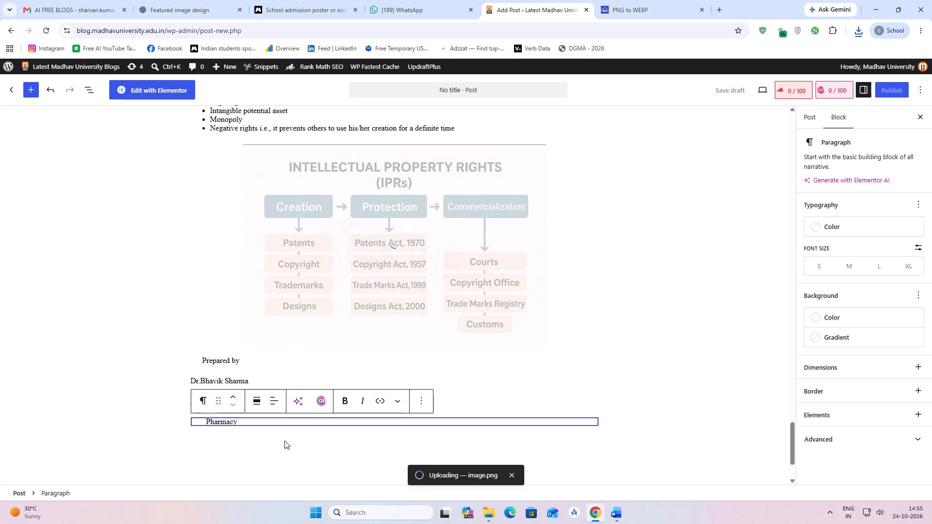
click(263, 458)
key(BackSpace)
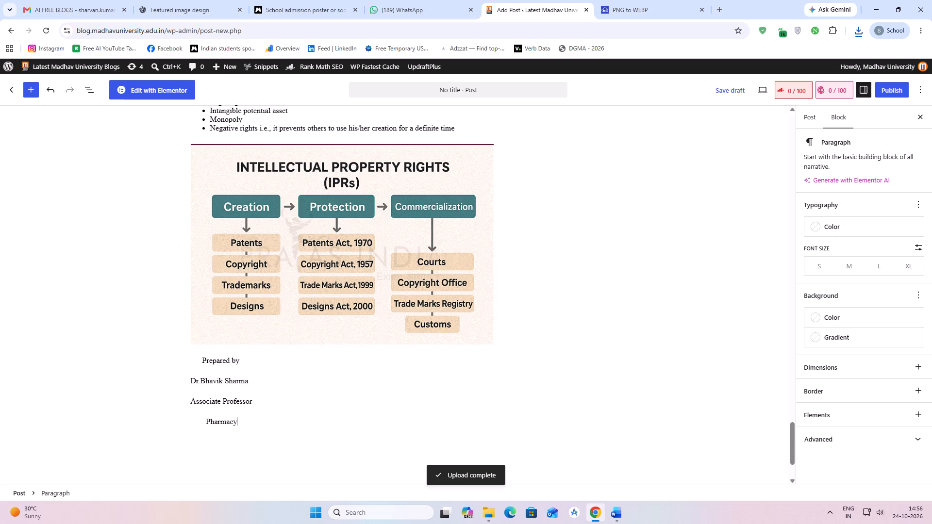
click(207, 423)
key(BackSpace)
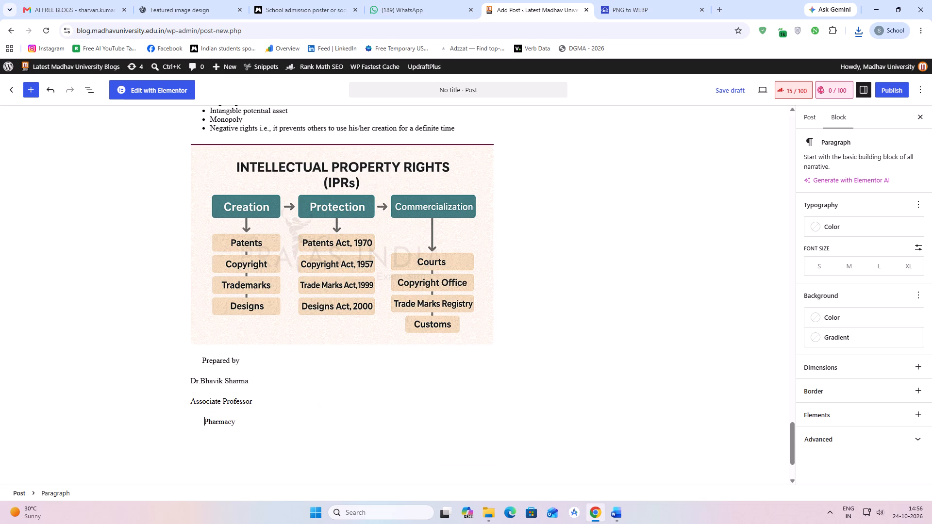
key(BackSpace)
key(BackSpace)
key(BackSpace)
key(BackSpace)
key(BackSpace)
key(BackSpace)
key(BackSpace)
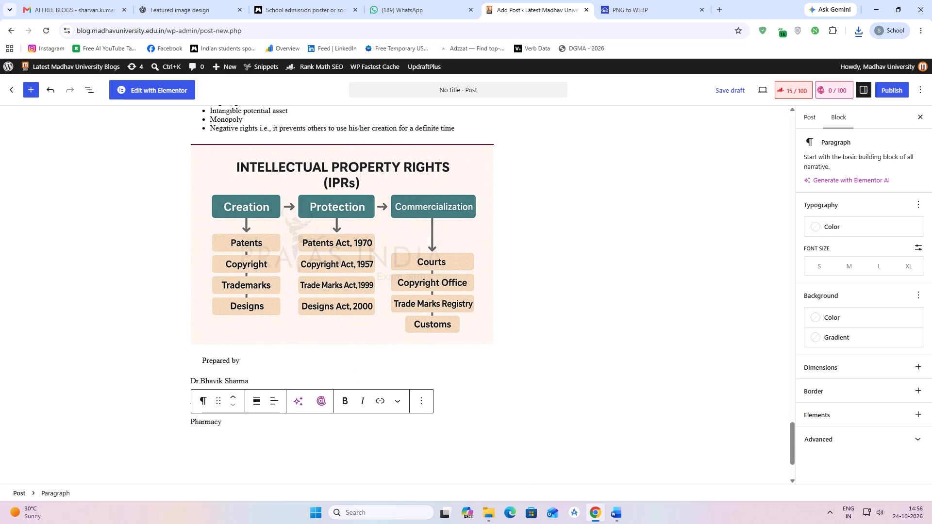
Title the post "INTELLECTUAL PROPERTY RIGHTS" without leading spaces, using the article's first line, and remove that duplicate heading from the body.
scroll(399, 336, up, 3)
scroll(400, 337, down, 3)
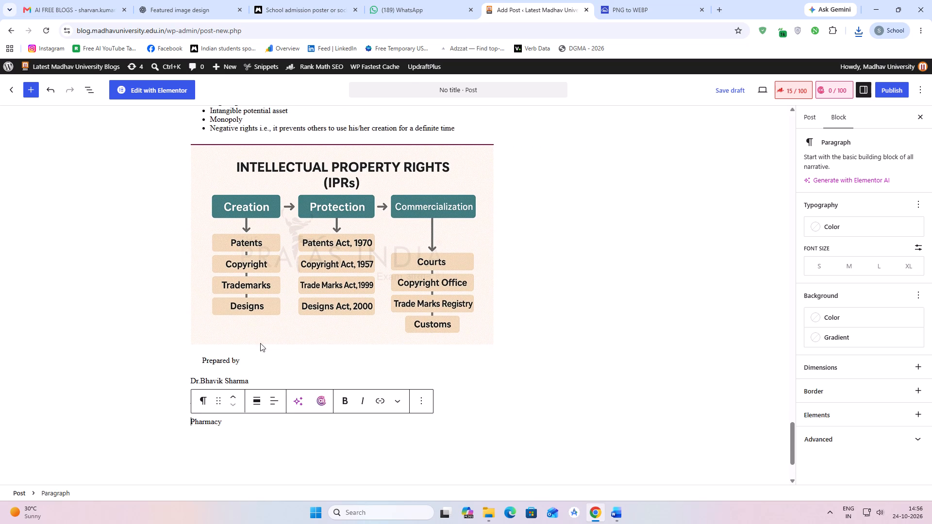
scroll(262, 340, up, 10)
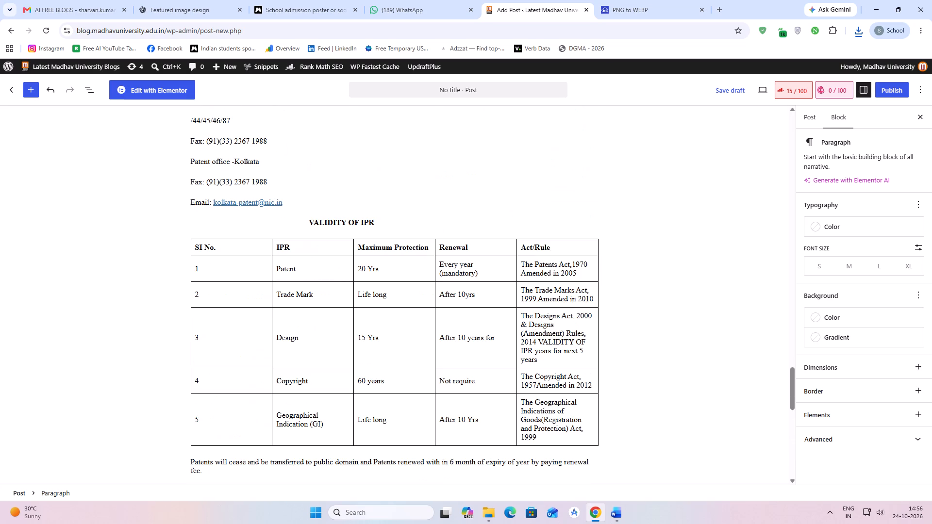
scroll(262, 340, up, 11)
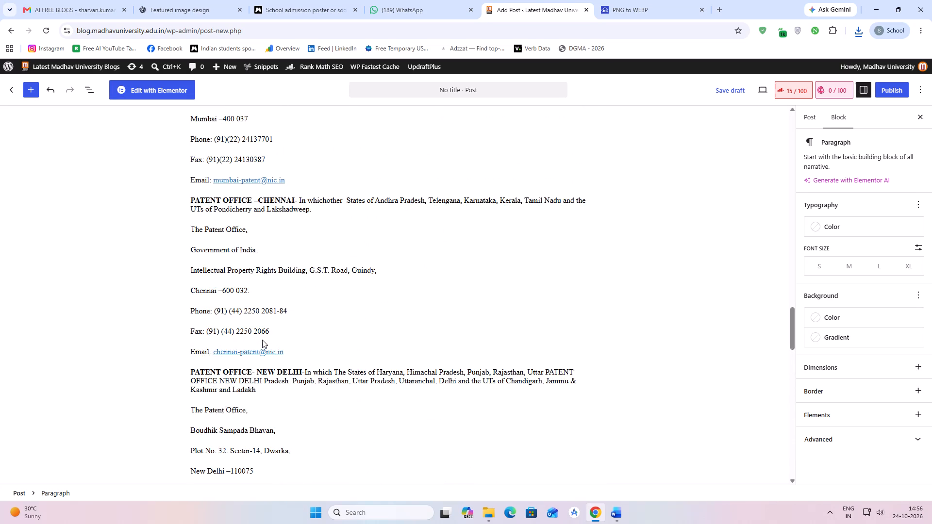
scroll(321, 328, up, 12)
scroll(325, 327, up, 12)
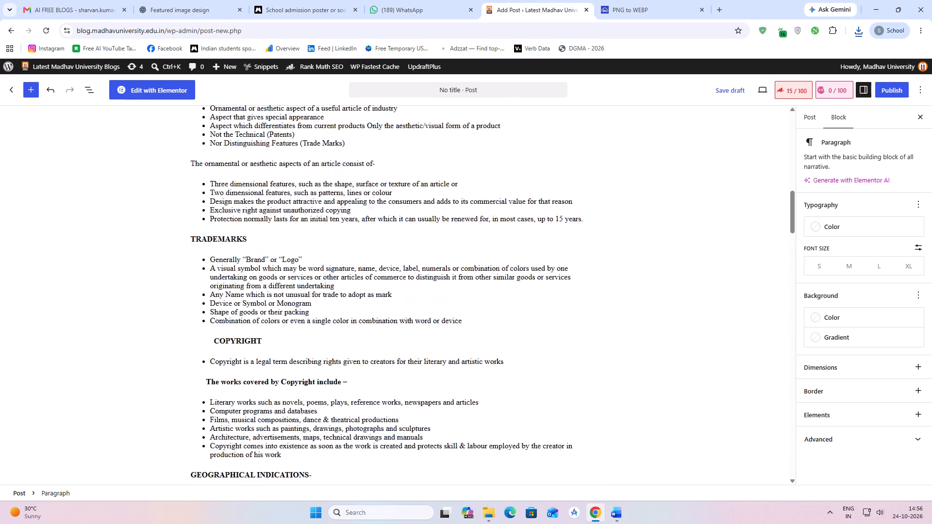
scroll(325, 327, up, 20)
scroll(325, 327, up, 2)
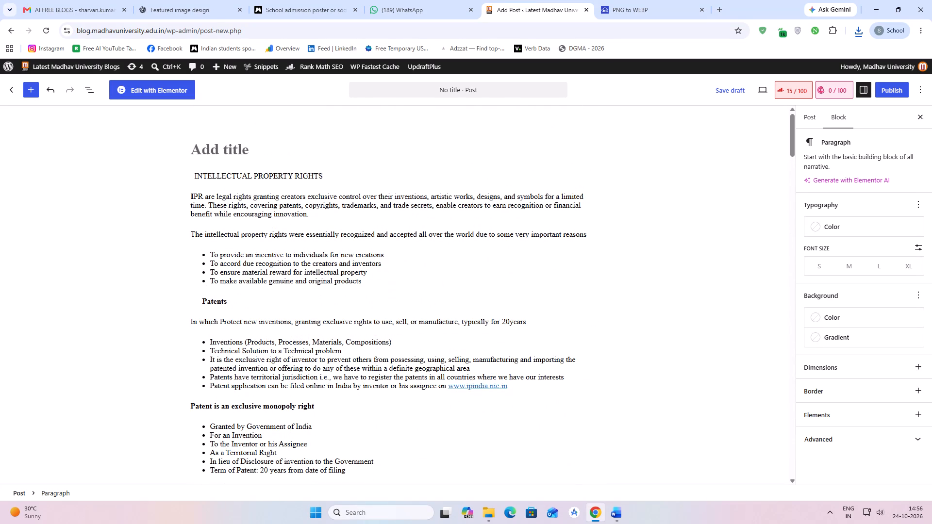
drag(331, 177, 106, 172)
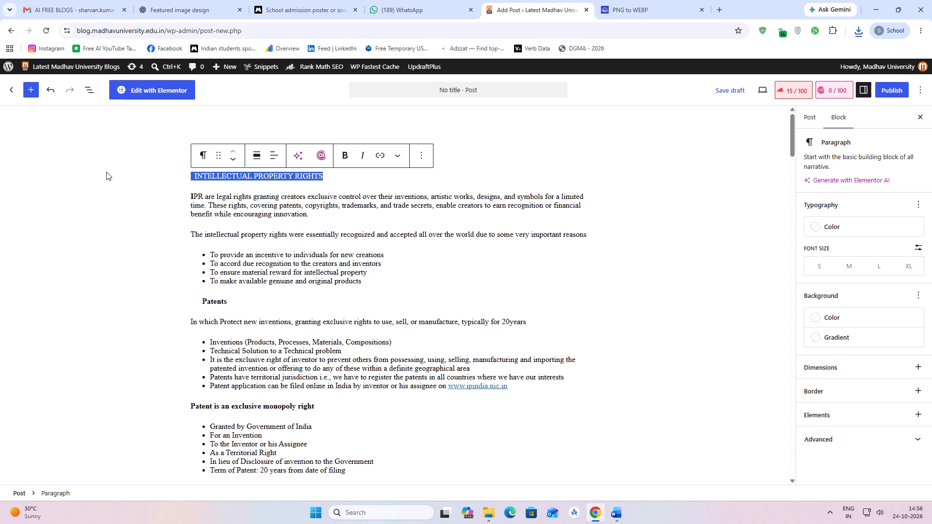
key(ctrl+c)
ctrl+click(458, 148)
key(ctrl+v)
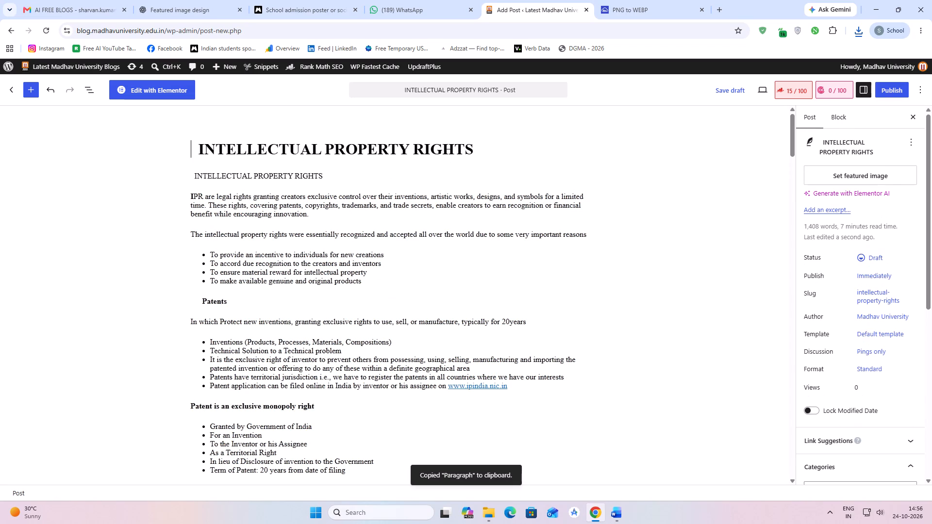
click(199, 146)
key(BackSpace)
key(BackSpace)
key(BackSpace)
key(BackSpace)
drag(337, 174, 139, 174)
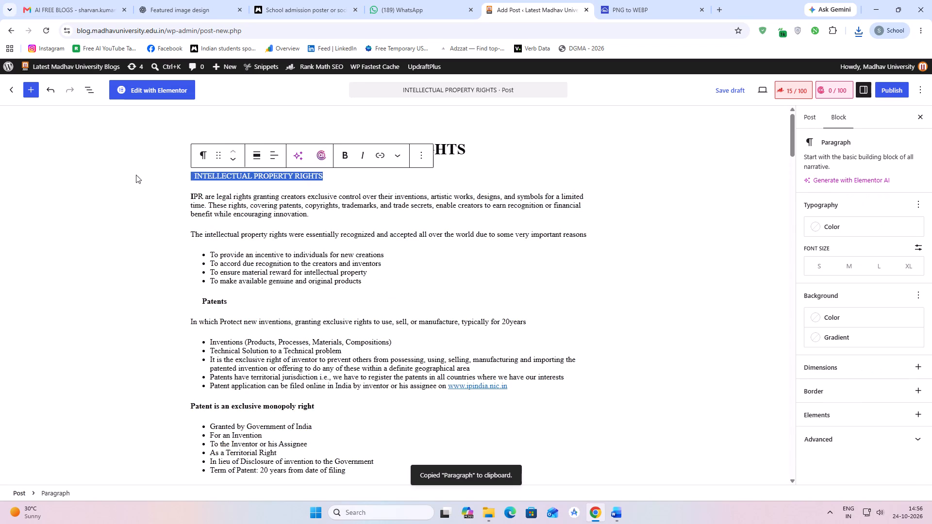
key(BackSpace)
key(BackSpace)
Switch to Word and look through the "IPR blog file ok" document from its heading to the closing diagram and author lines.
click(622, 511)
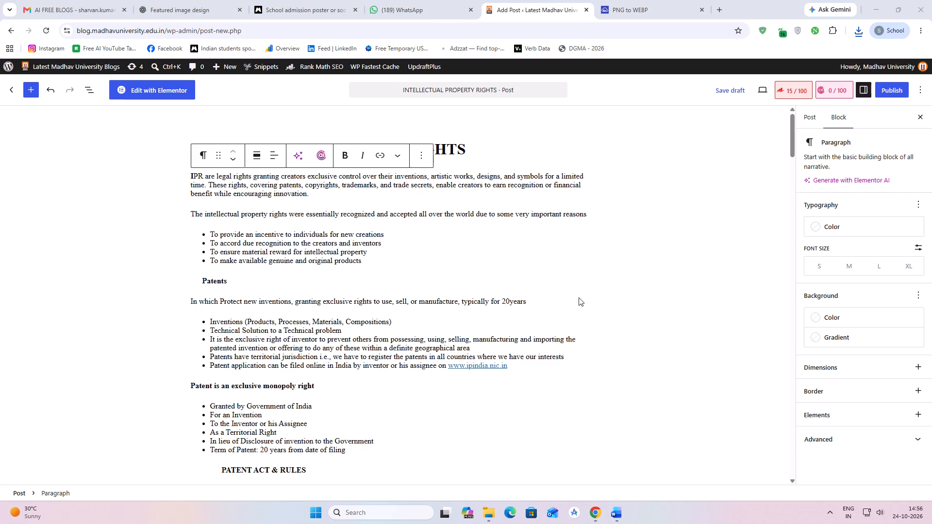
click(630, 517)
click(618, 515)
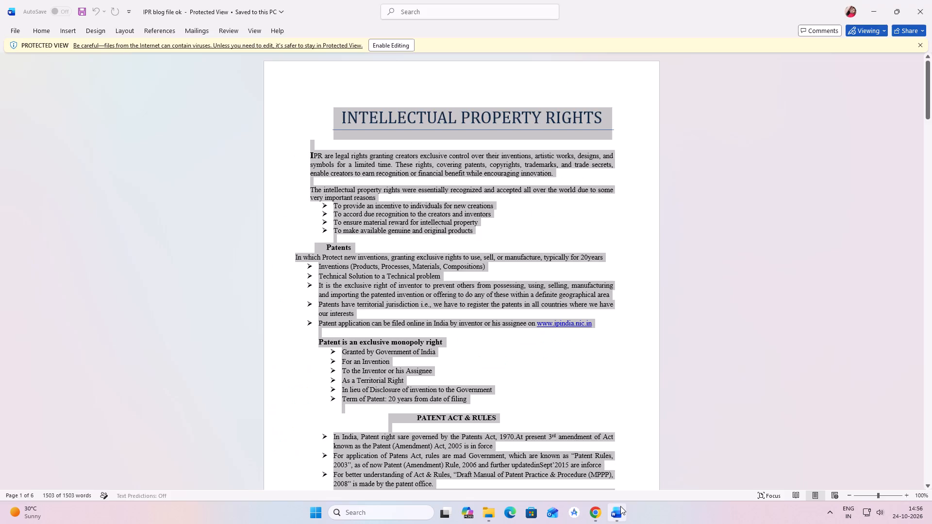
click(620, 506)
click(619, 506)
scroll(606, 263, down, 20)
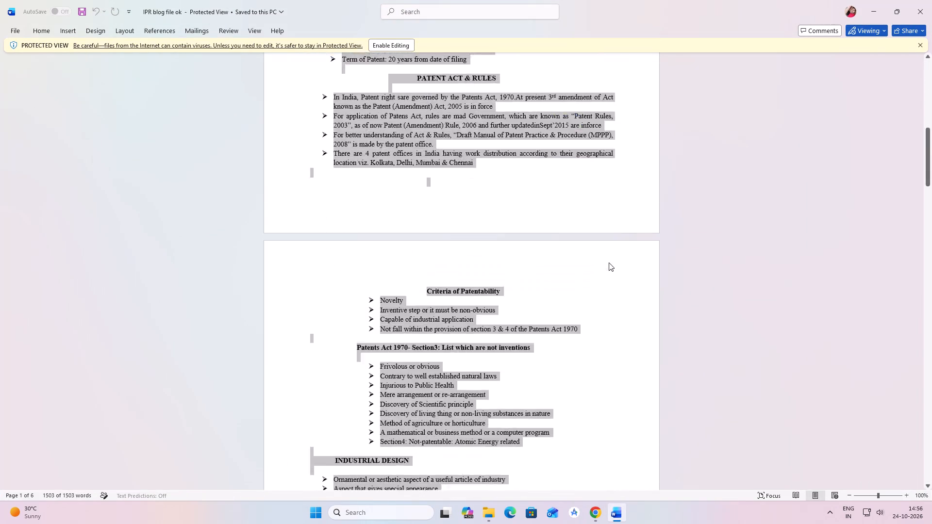
scroll(609, 262, down, 20)
scroll(609, 262, down, 20)
scroll(609, 262, down, 9)
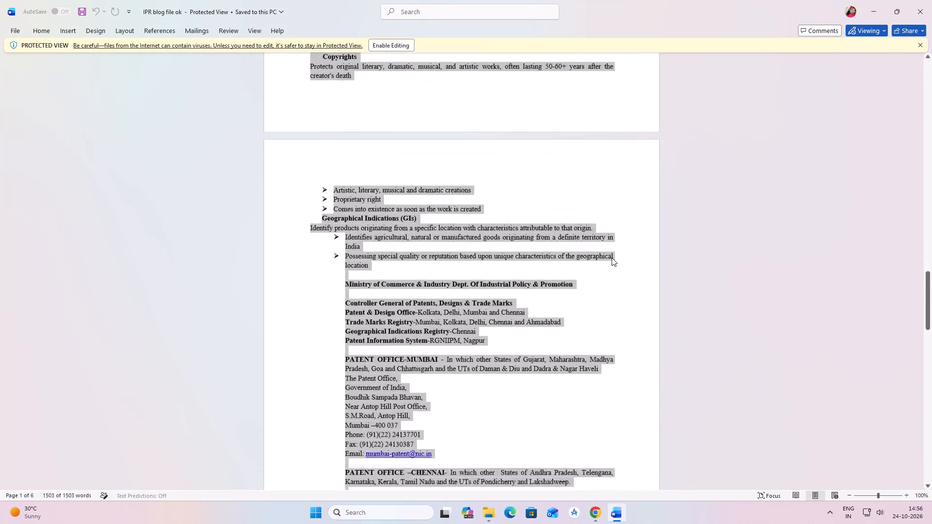
scroll(612, 258, down, 20)
scroll(612, 258, down, 14)
scroll(612, 257, down, 14)
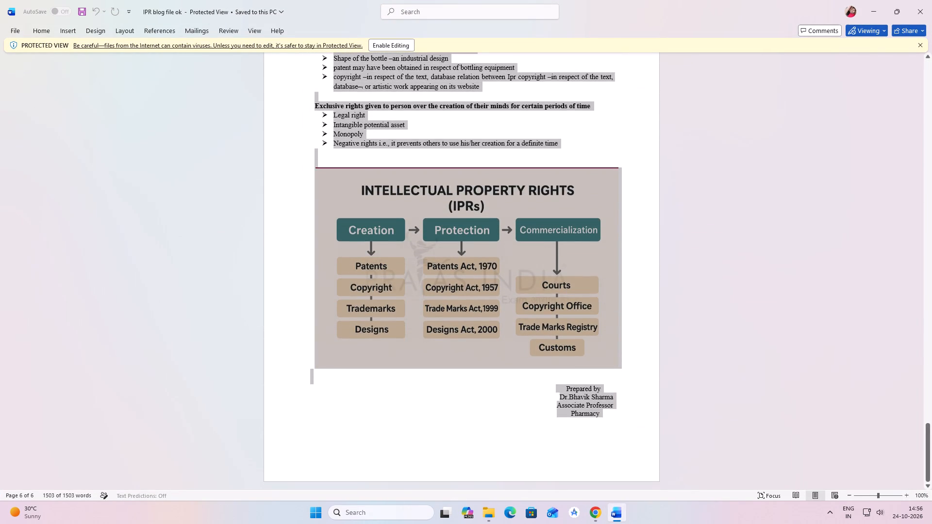
Check the pasted post's sections, patent office details, IPR validity table and closing diagram against the Word document.
click(595, 515)
scroll(566, 297, down, 7)
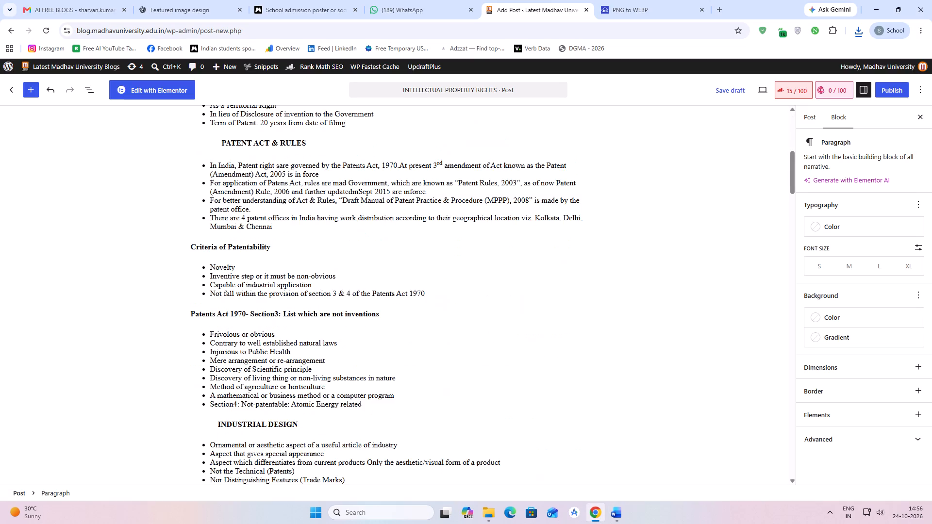
scroll(566, 297, down, 15)
scroll(568, 299, down, 14)
scroll(568, 299, up, 8)
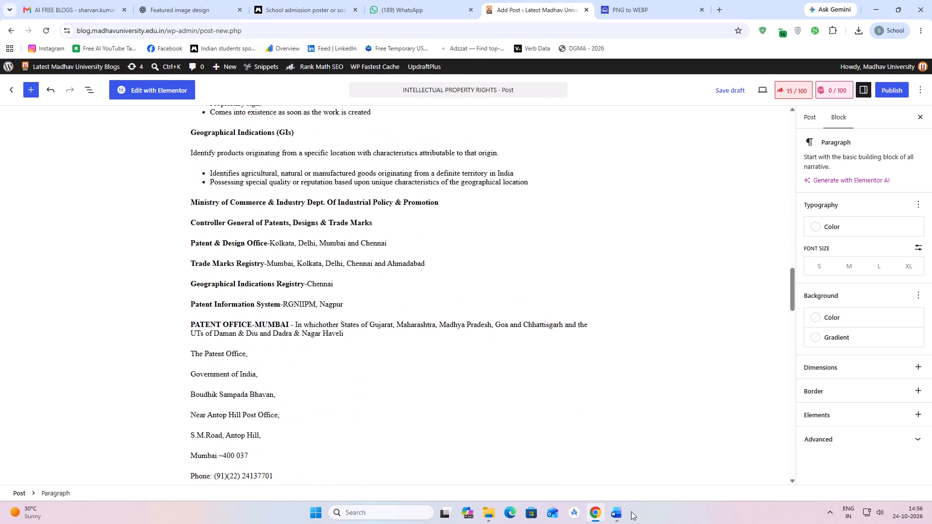
click(624, 511)
scroll(585, 283, up, 20)
scroll(585, 283, up, 3)
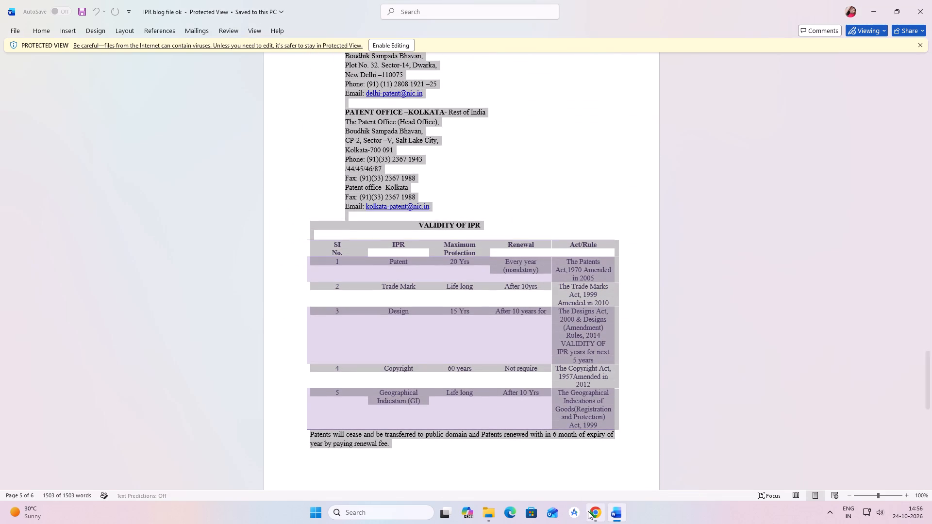
click(587, 511)
scroll(504, 321, down, 7)
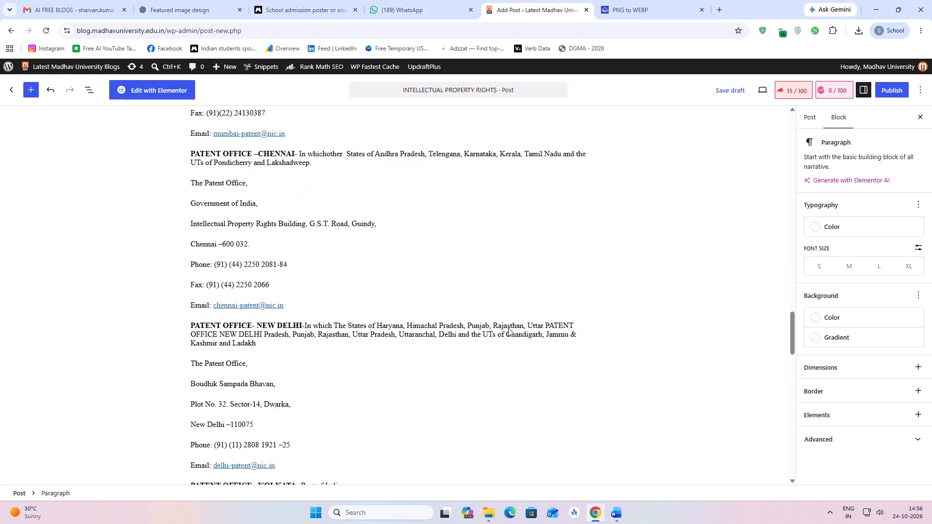
scroll(509, 327, down, 11)
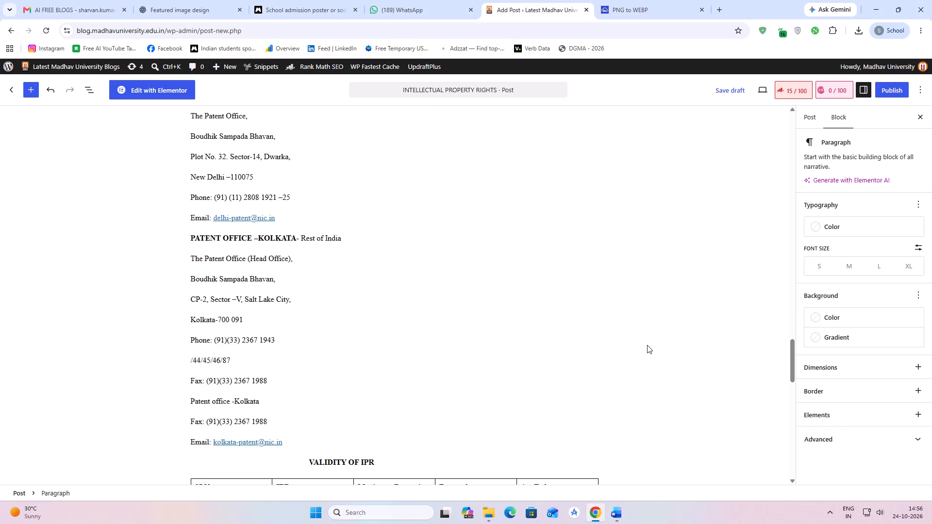
scroll(647, 345, down, 5)
scroll(682, 324, down, 2)
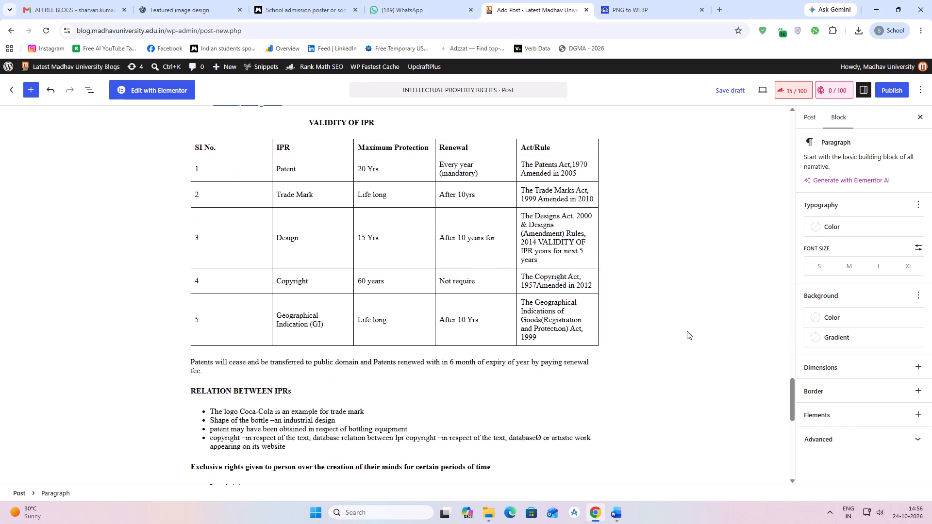
scroll(687, 331, down, 14)
scroll(691, 330, up, 16)
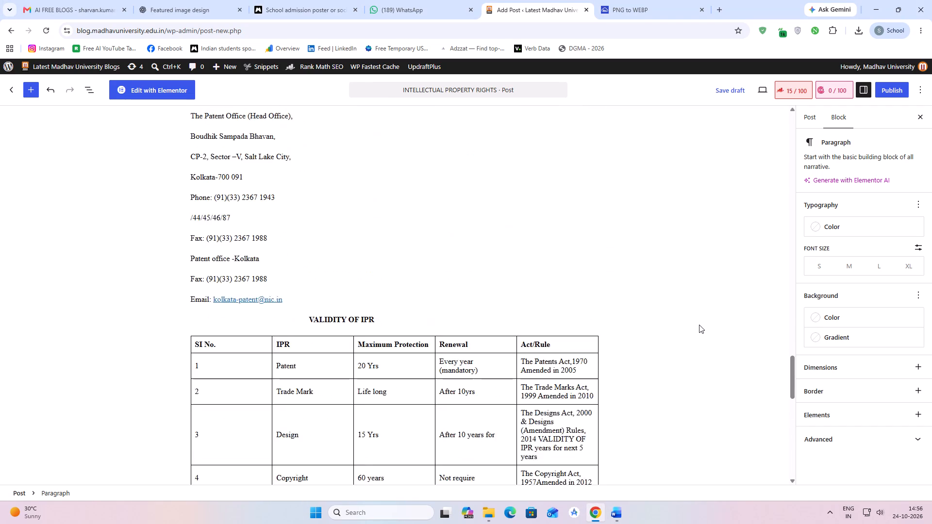
scroll(699, 325, up, 20)
scroll(699, 325, up, 20)
scroll(699, 325, up, 8)
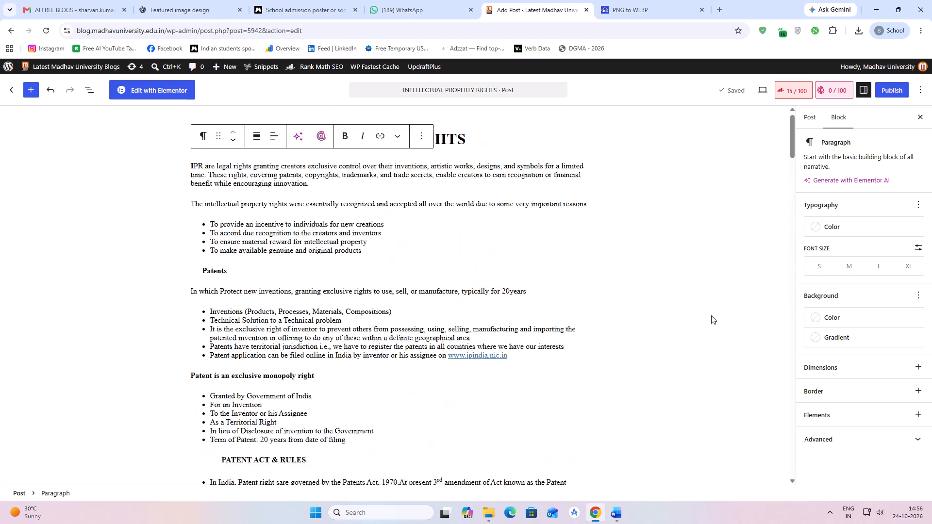
scroll(711, 315, up, 7)
scroll(610, 311, down, 9)
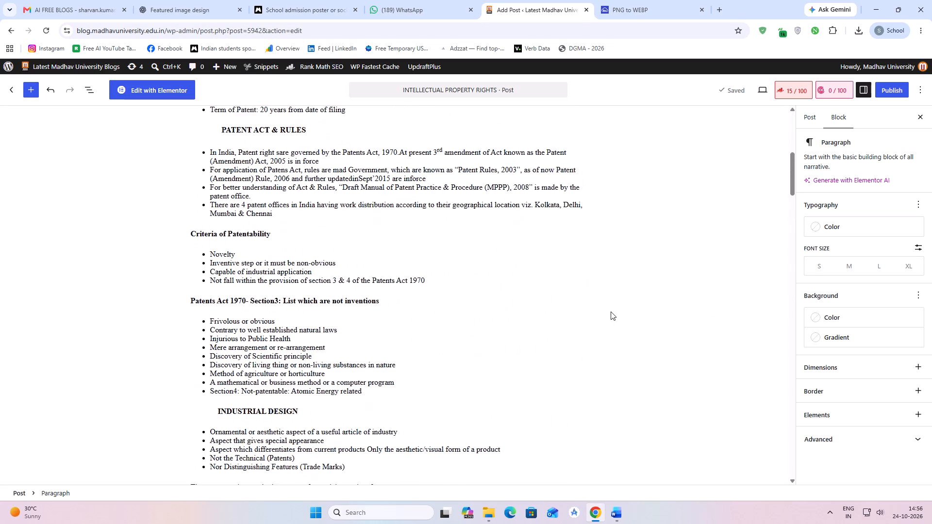
scroll(611, 311, down, 20)
scroll(611, 311, down, 20)
scroll(611, 311, down, 6)
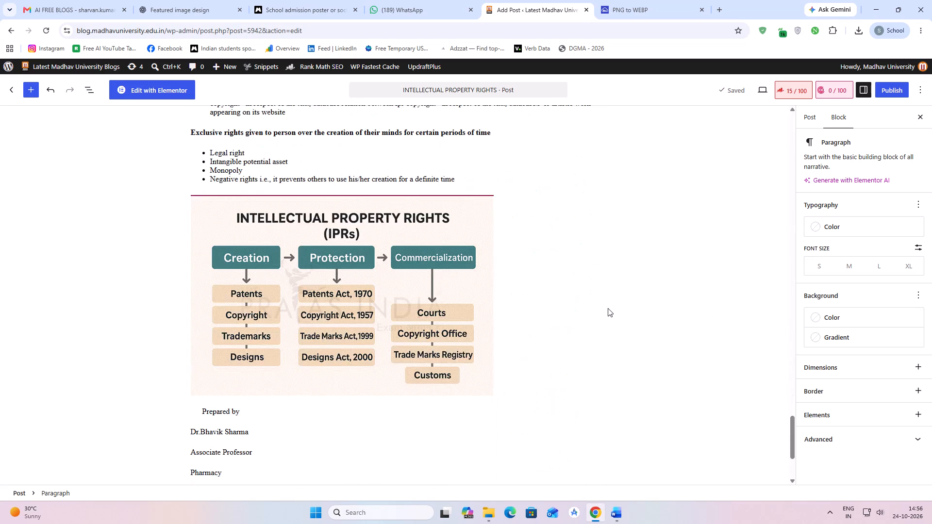
scroll(608, 308, down, 5)
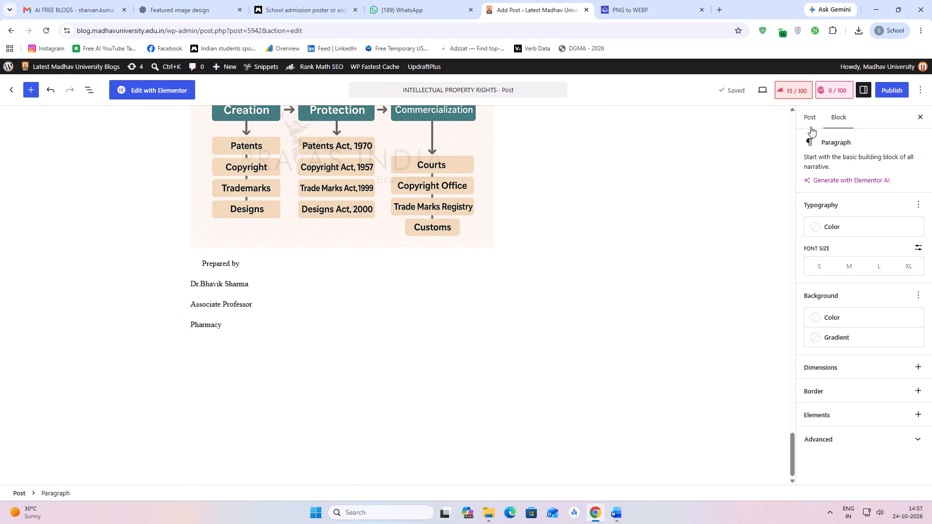
click(807, 121)
scroll(865, 316, down, 5)
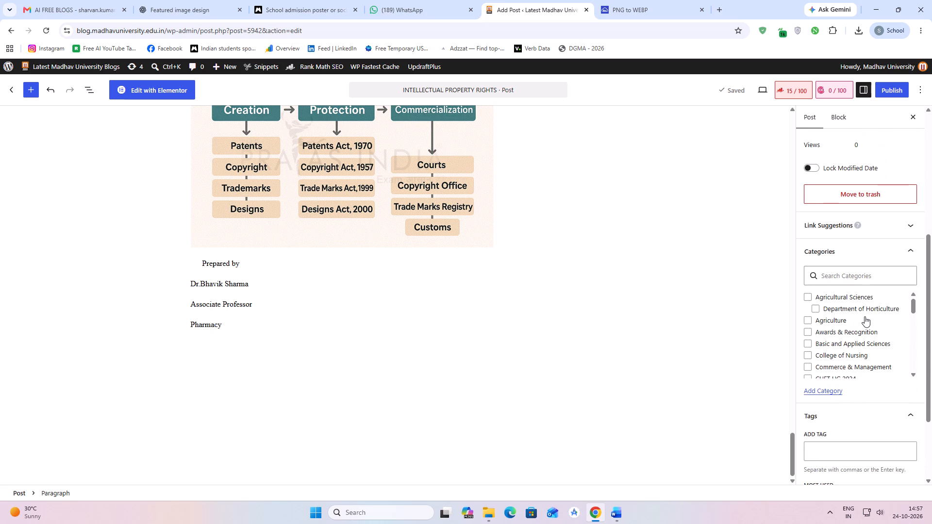
click(860, 278)
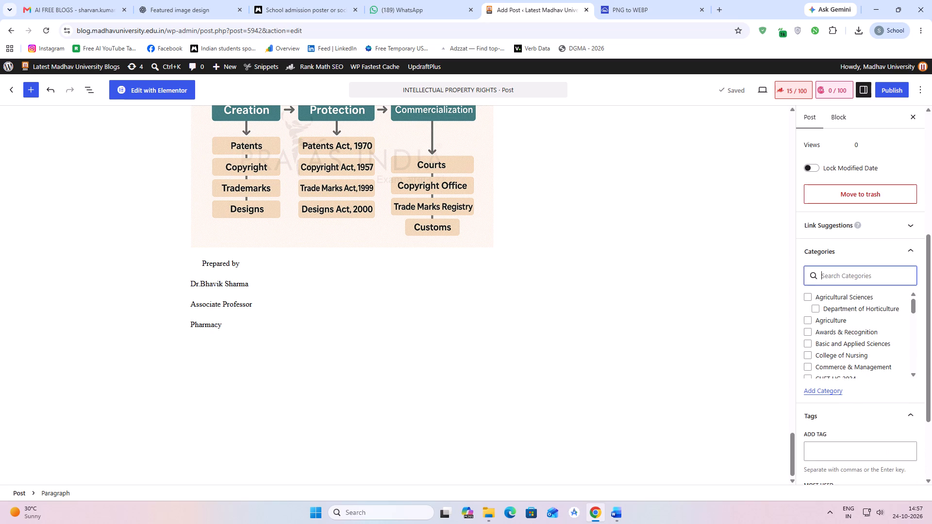
key(p)
key(h)
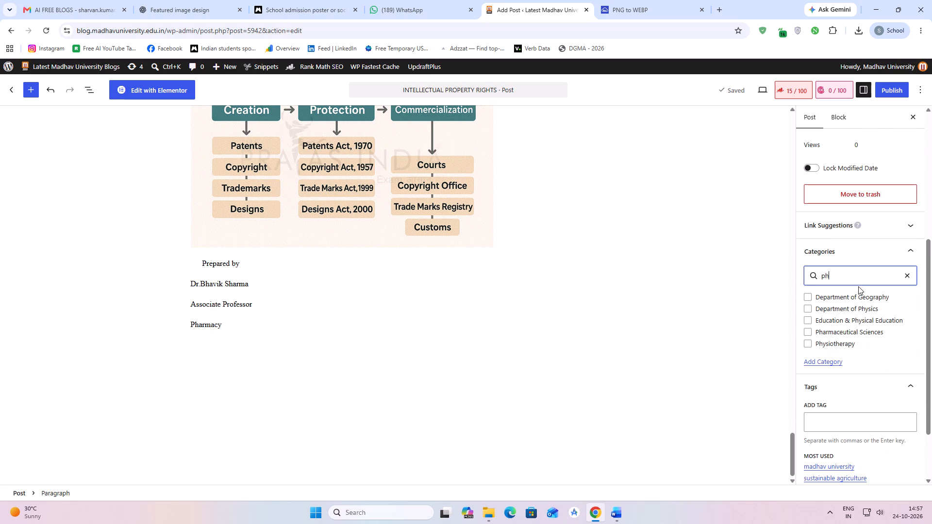
text(ar)
click(853, 299)
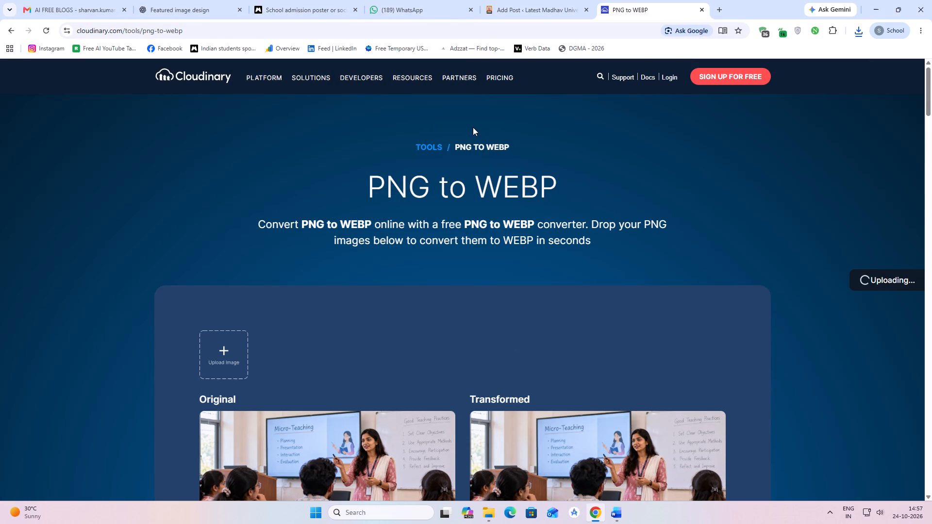
scroll(477, 128, down, 15)
scroll(493, 131, up, 2)
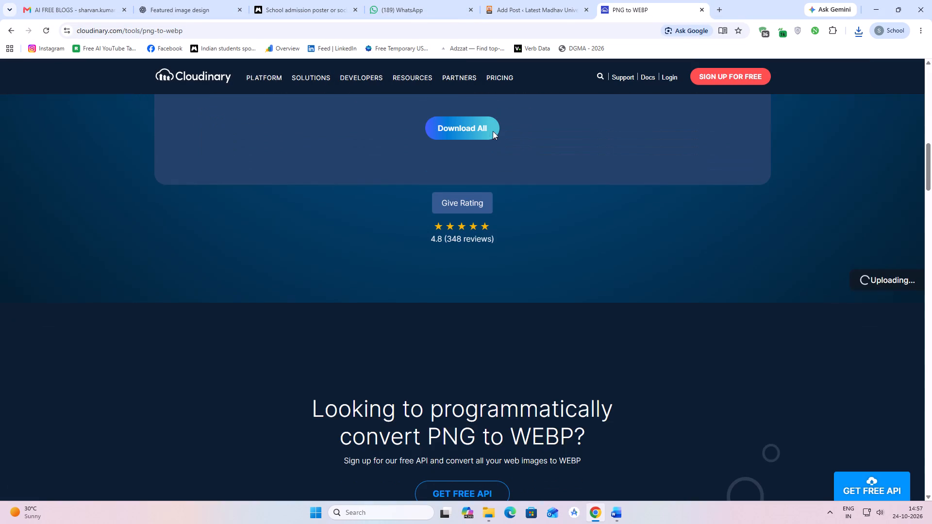
scroll(493, 131, up, 1)
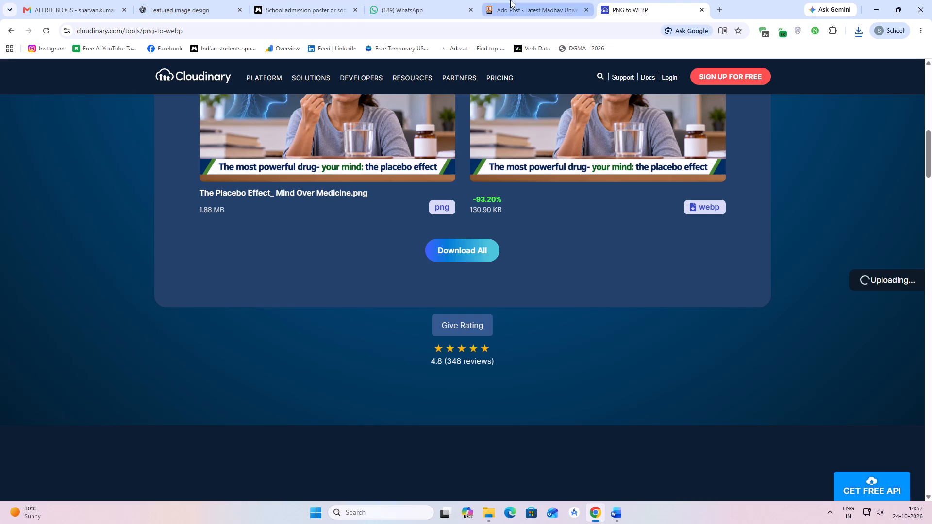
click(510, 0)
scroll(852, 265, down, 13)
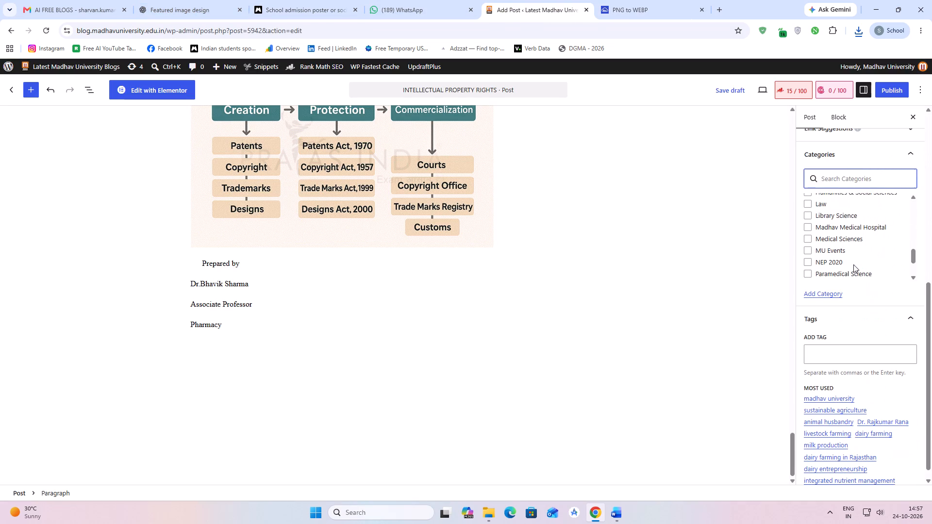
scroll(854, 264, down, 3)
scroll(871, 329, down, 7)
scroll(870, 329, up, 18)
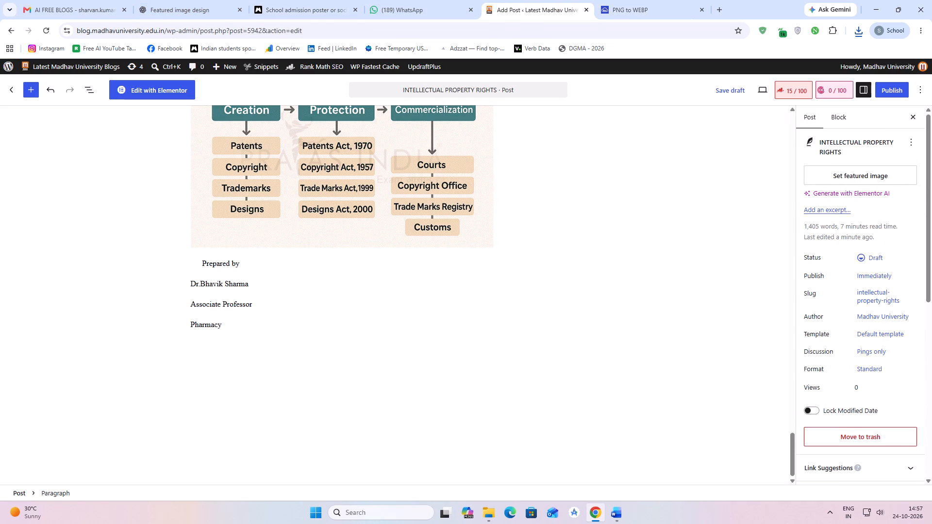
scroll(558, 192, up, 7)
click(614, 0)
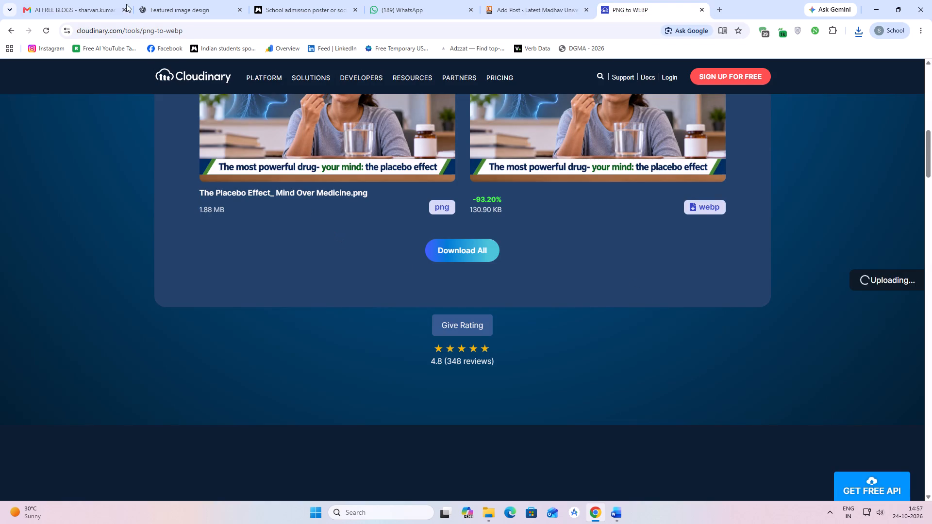
Switch to Word and close the "IPR blog file ok" document.
click(618, 515)
click(931, 0)
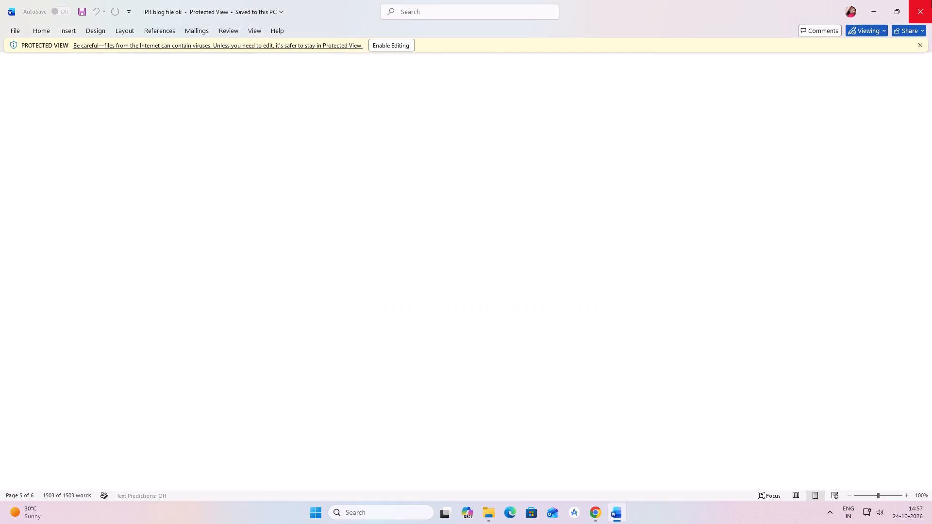
Download the converted WebP version of the "Intellectual Property Rights Desk Scene" image from Cloudinary.
scroll(701, 314, down, 3)
click(707, 348)
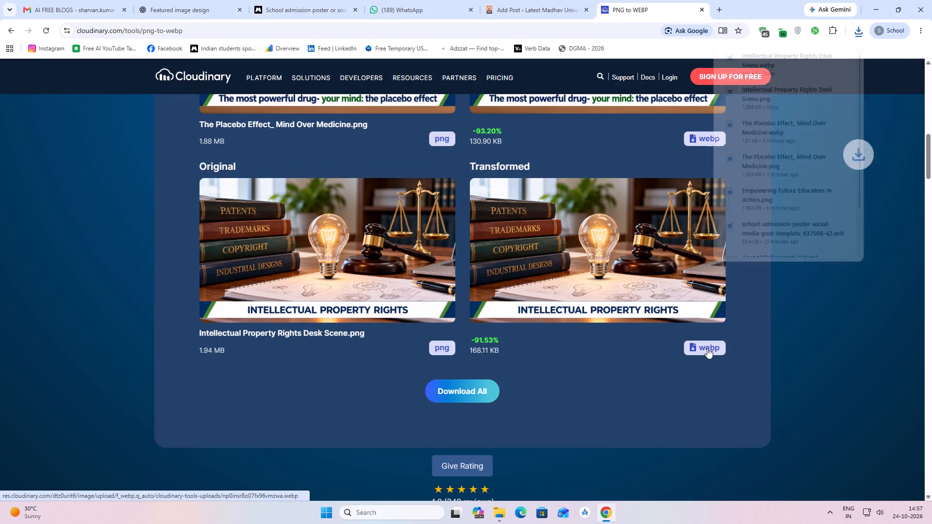
In the WordPress "INTELLECTUAL PROPERTY RIGHTS" post, upload the Intellectual Property Rights Desk Scene WebP file and set it as the featured image.
click(517, 0)
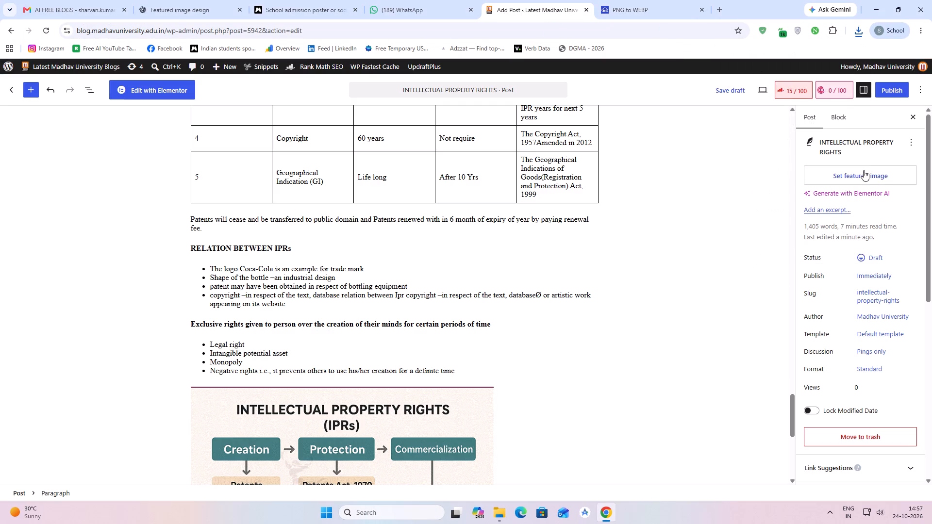
click(864, 170)
click(53, 102)
click(454, 271)
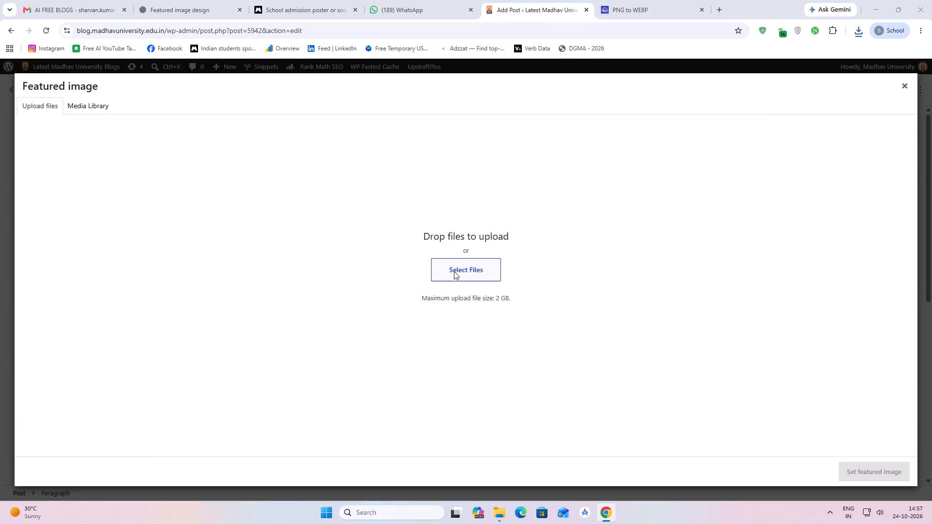
double_click(208, 185)
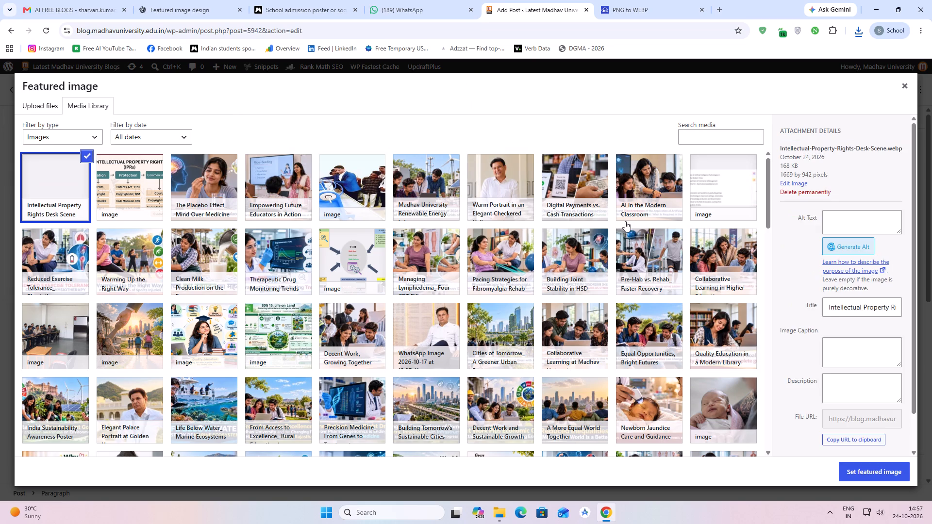
click(885, 475)
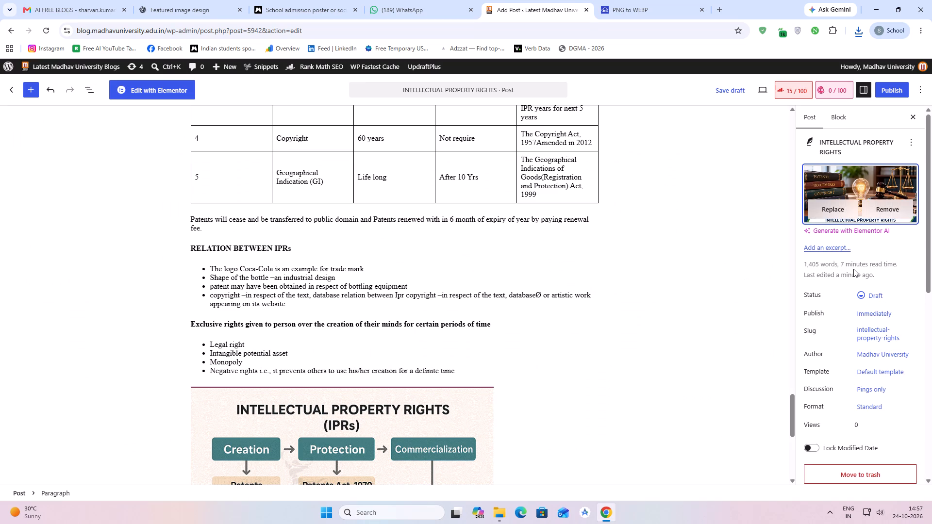
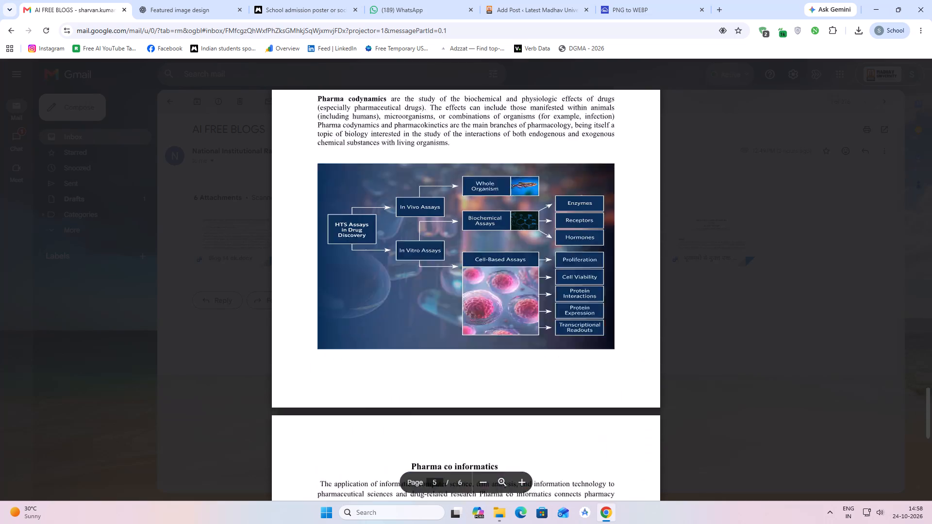
Download the "blog on -The Science of Pharmacy ok.docx" attachment from its Gmail preview and open it in Word.
scroll(516, 224, down, 9)
scroll(533, 212, up, 10)
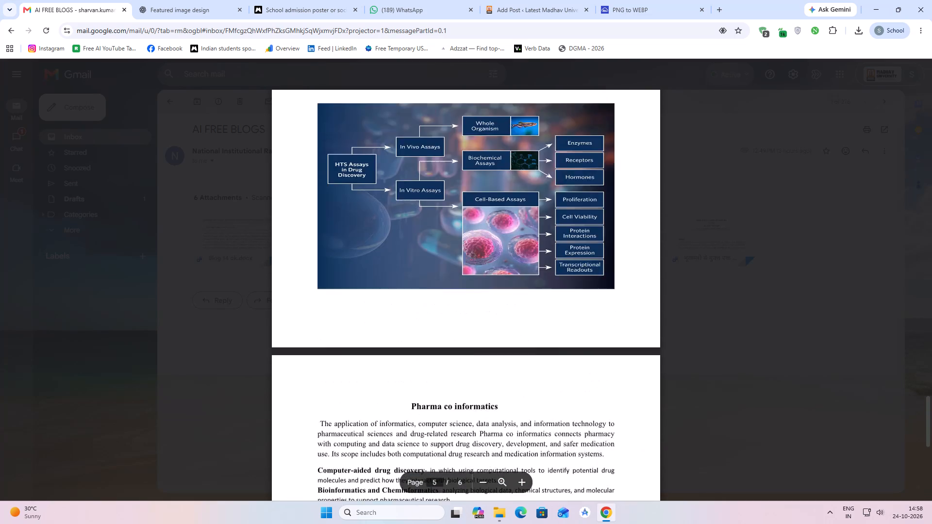
scroll(538, 212, up, 20)
scroll(538, 212, up, 20)
scroll(538, 212, up, 14)
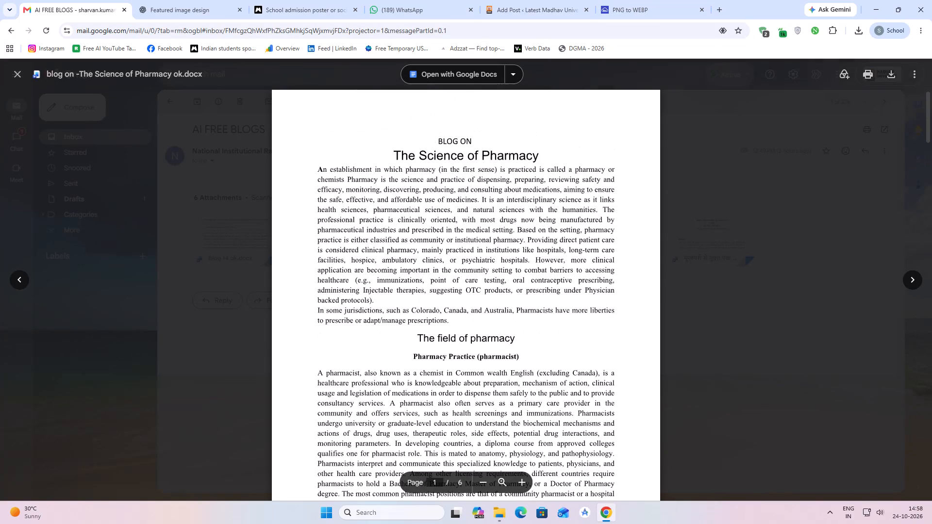
scroll(558, 201, up, 2)
click(892, 73)
click(771, 52)
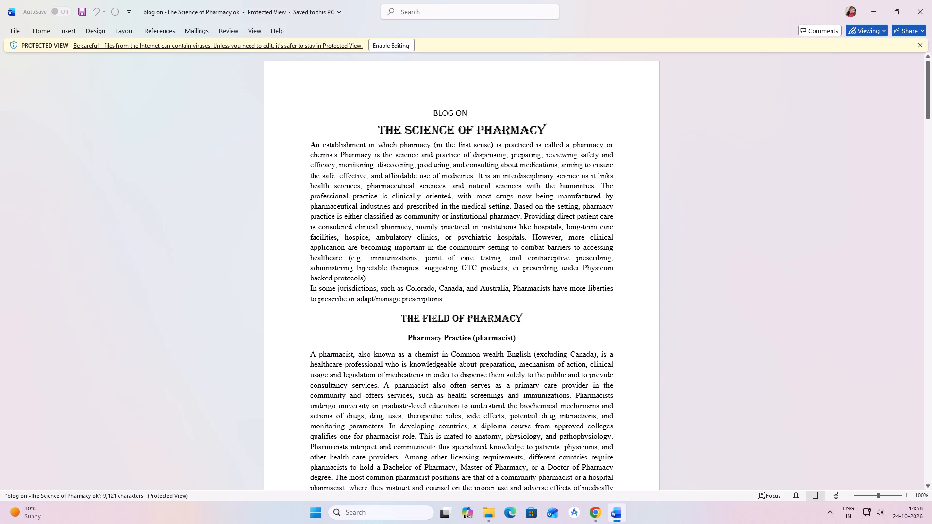
Look through the Science of Pharmacy document's sections and diagrams, from the introduction to the pharmacology and pharmacokinetics pages.
scroll(493, 215, down, 15)
scroll(496, 214, down, 7)
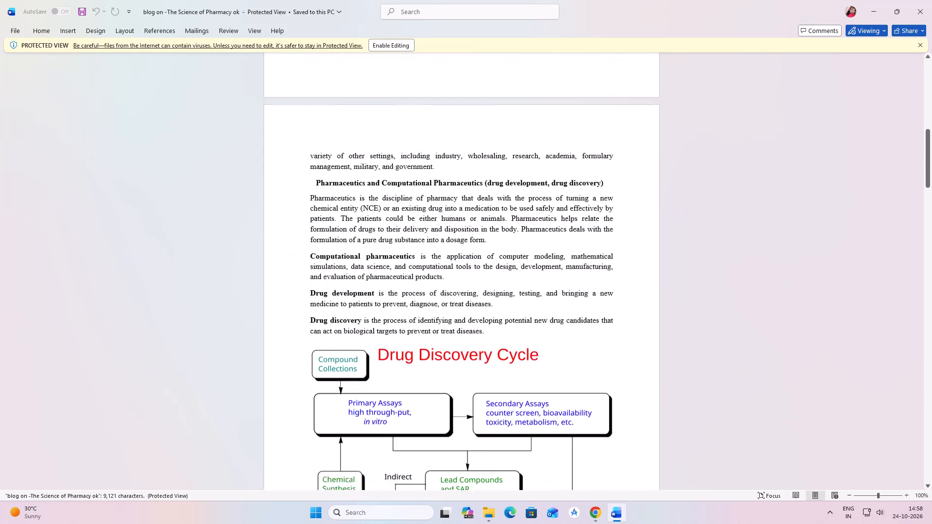
scroll(497, 214, down, 15)
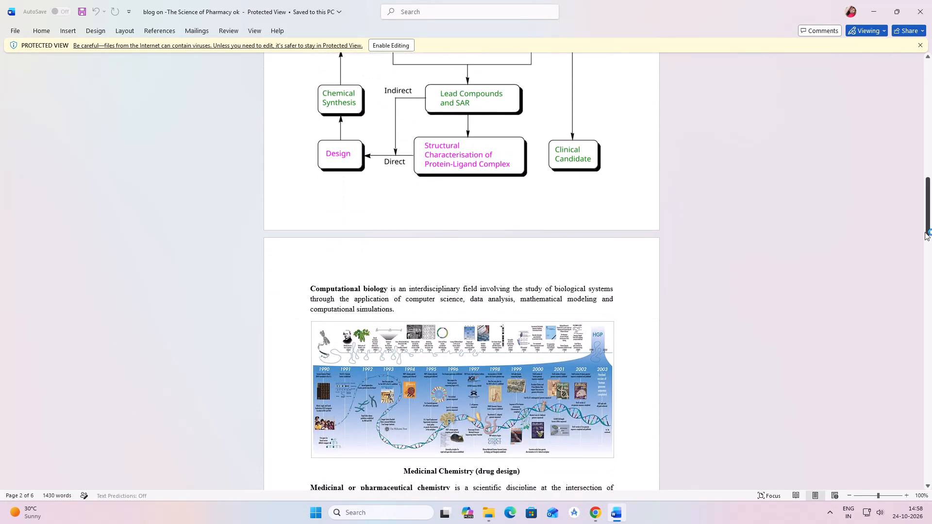
drag(931, 225, 931, 334)
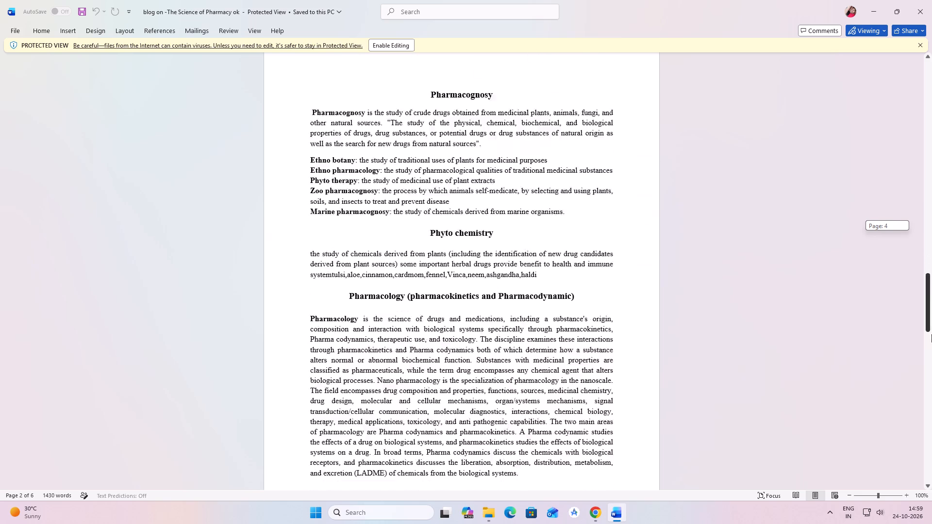
drag(931, 334, 931, 326)
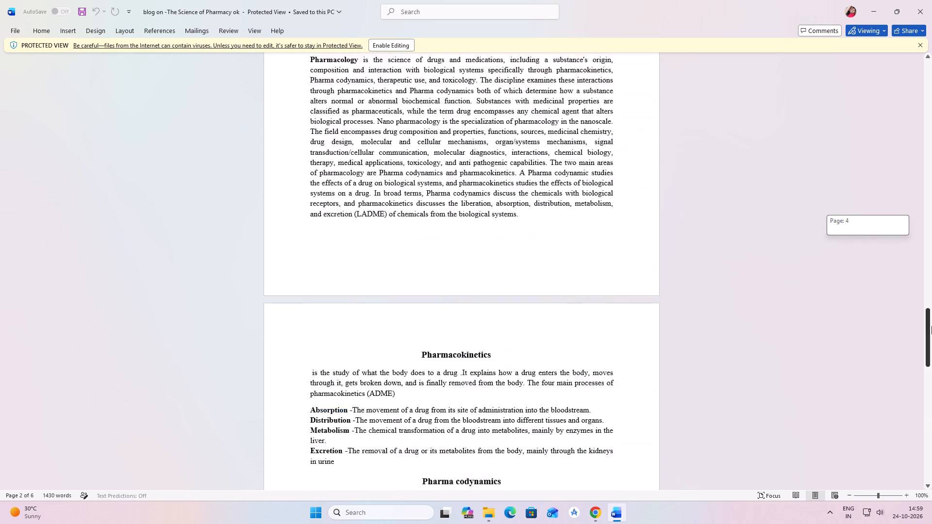
drag(931, 326, 931, 83)
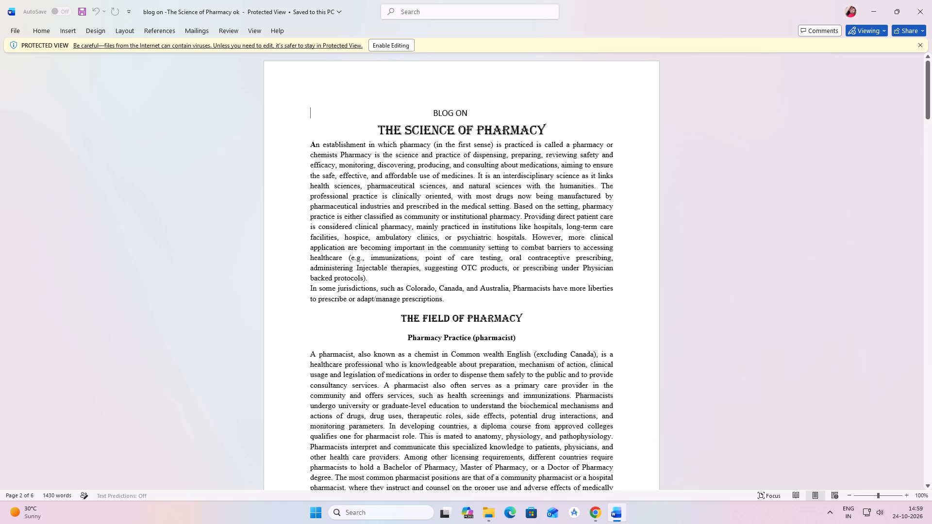
Copy the entire Science of Pharmacy document and switch back to Chrome.
click(557, 129)
key(ctrl+a)
key(ctrl+c)
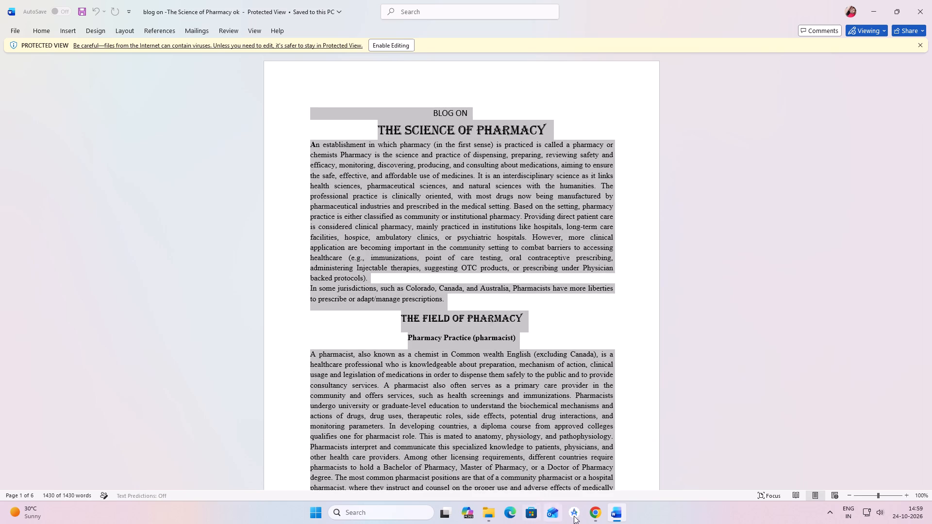
click(591, 514)
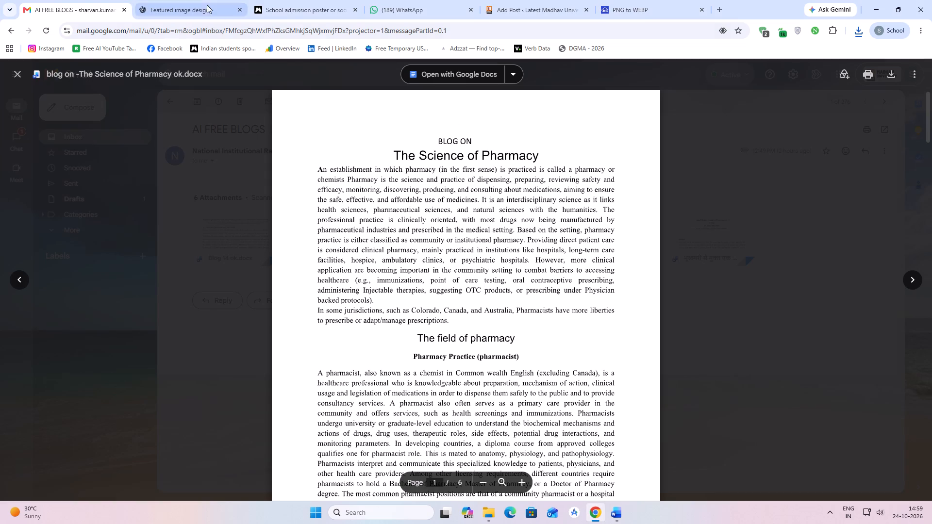
Start a new blog post from the posts list and paste the copied Science of Pharmacy article into its body.
click(541, 0)
click(10, 26)
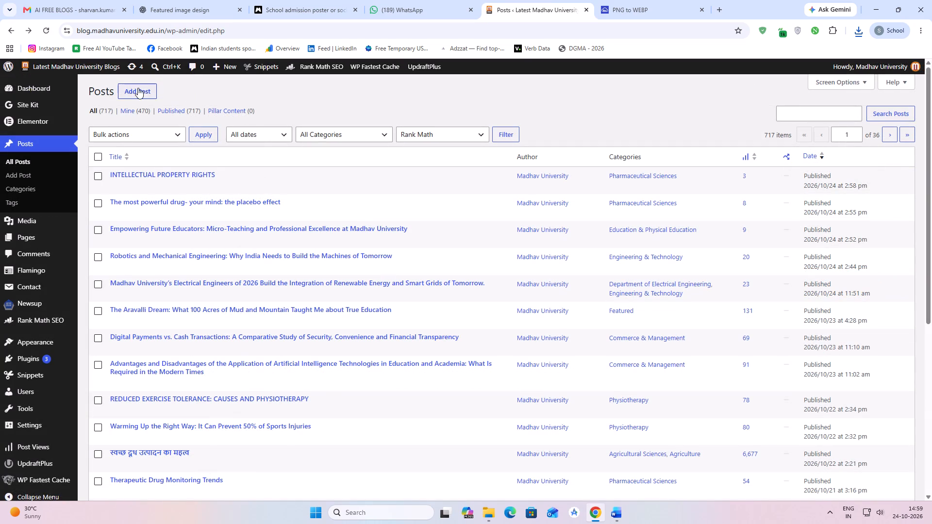
click(138, 88)
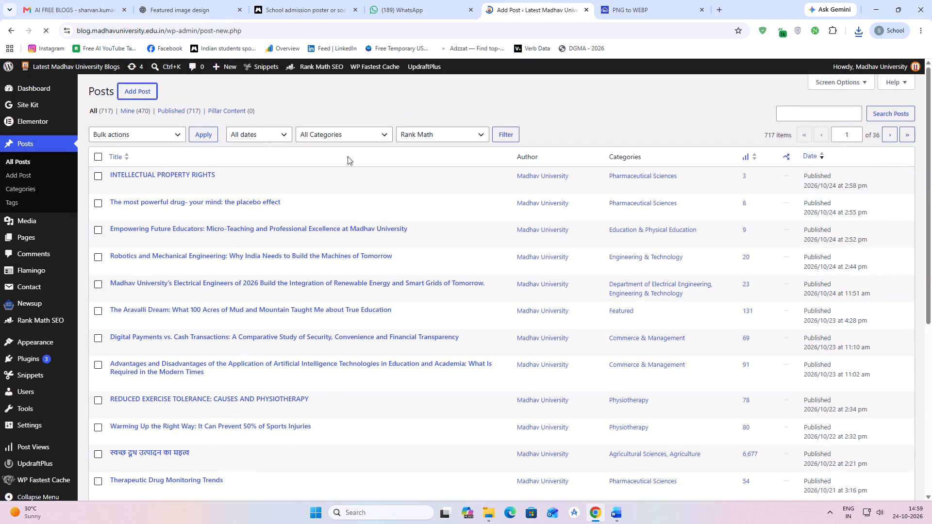
click(287, 171)
click(290, 180)
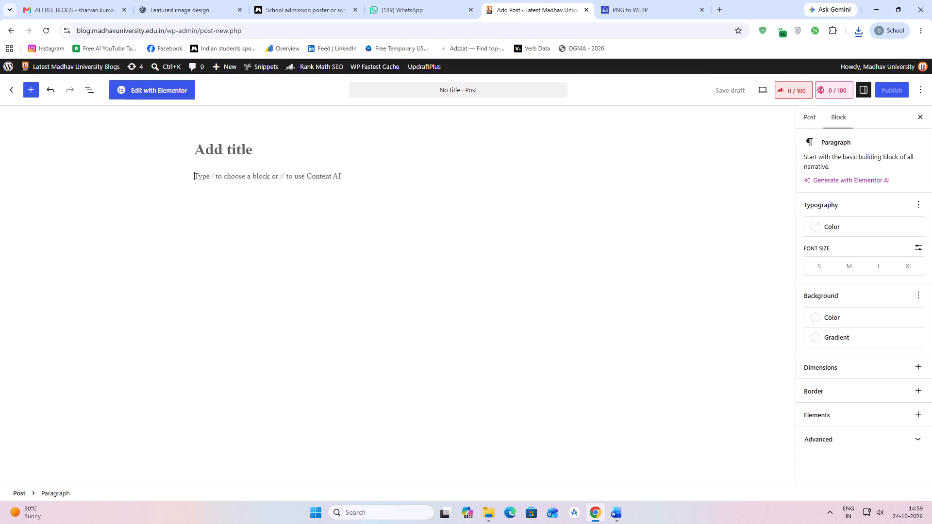
key(ctrl+v)
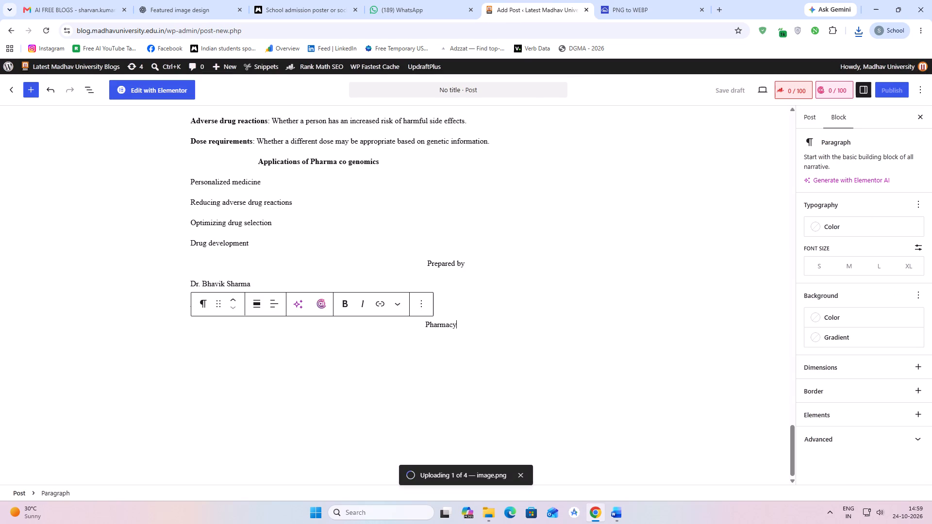
Delete the "BLOG ON" text from the first line of the pasted article.
scroll(403, 221, up, 4)
scroll(403, 221, down, 4)
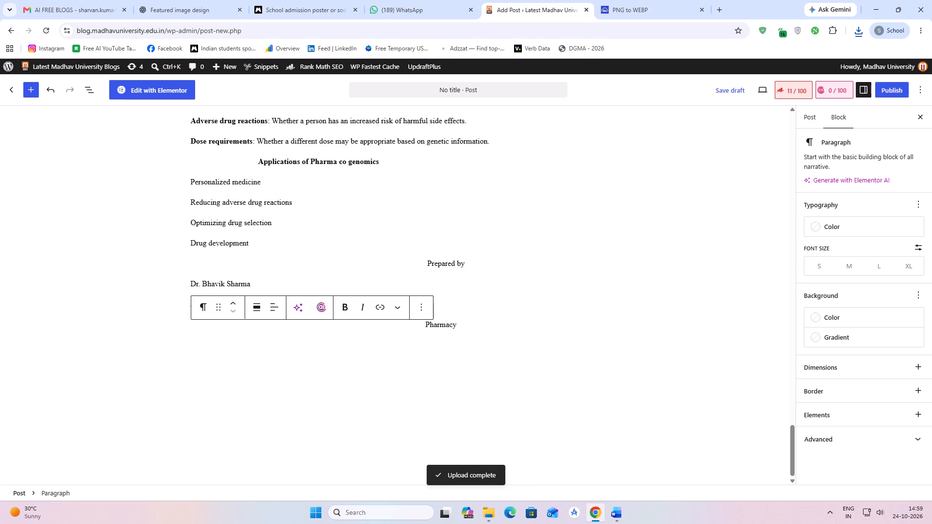
scroll(490, 322, up, 14)
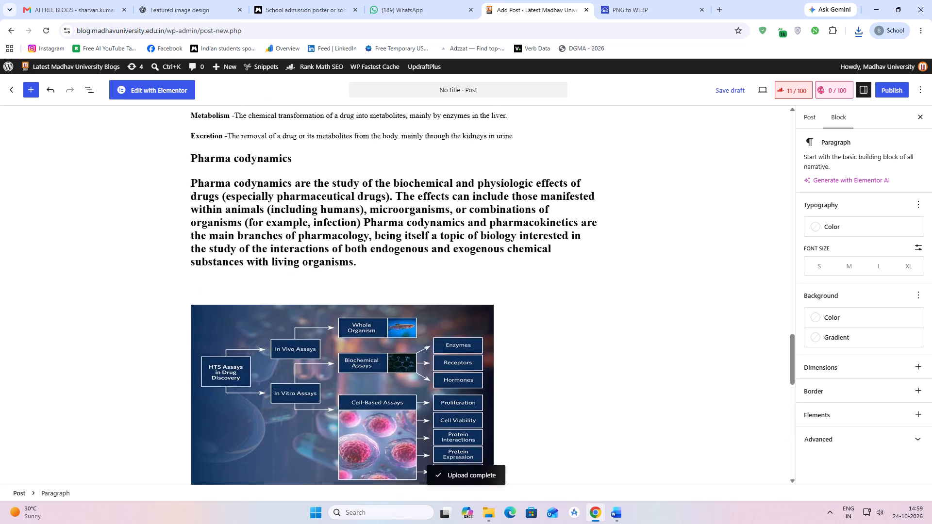
scroll(494, 316, up, 20)
scroll(494, 316, up, 10)
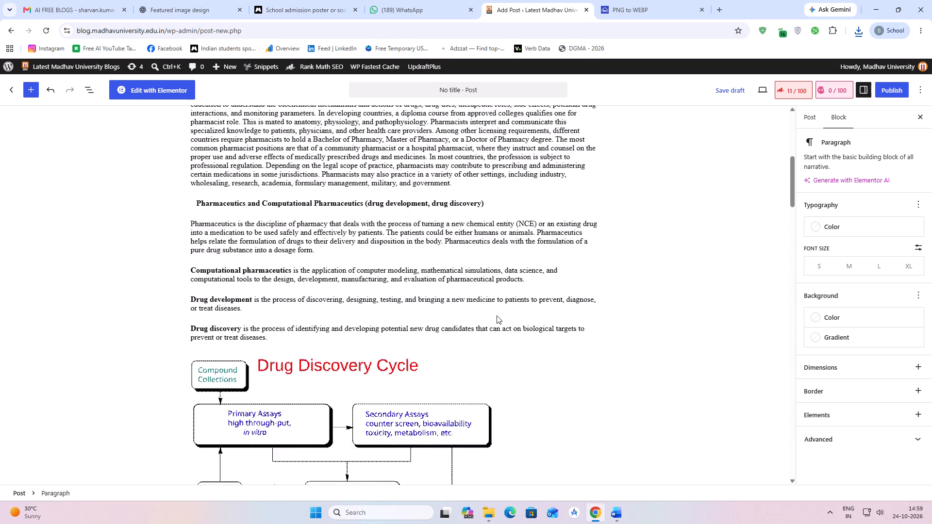
scroll(497, 315, up, 12)
drag(348, 179, 348, 179)
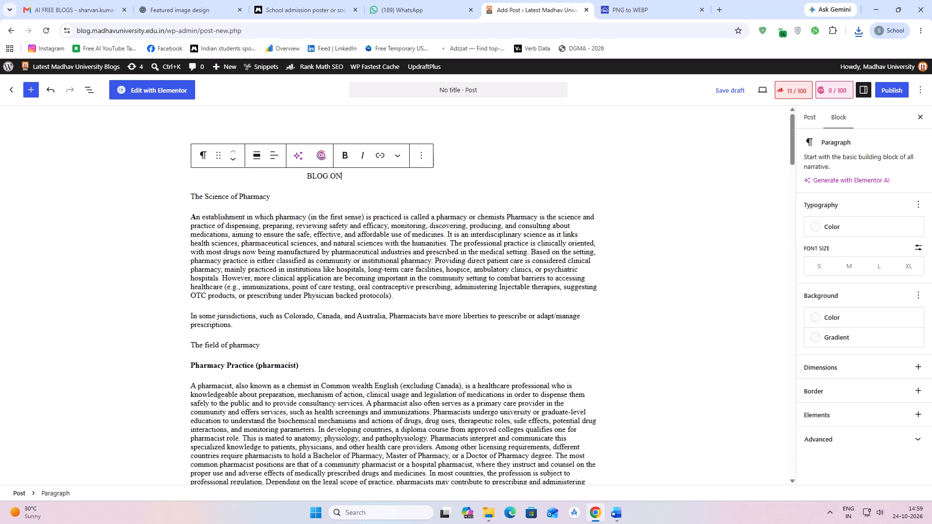
drag(348, 179, 292, 175)
key(BackSpace)
key(BackSpace)
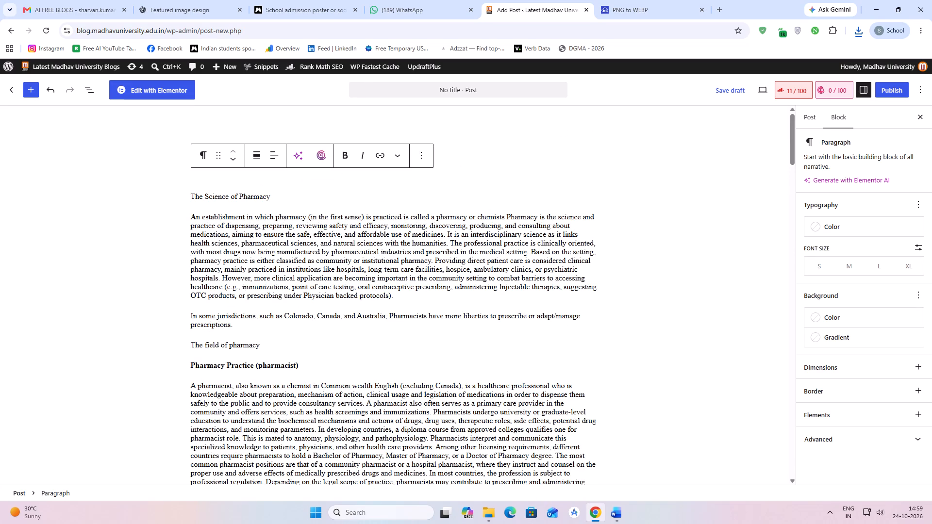
Copy "The Science of Pharmacy" from the body and paste it as the post title.
drag(271, 196, 157, 195)
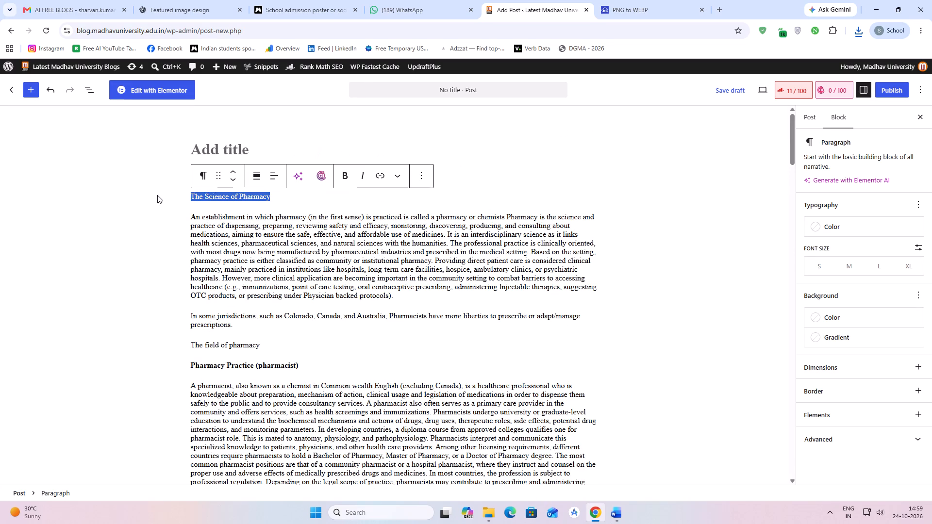
key(ctrl+c)
click(370, 152)
key(ctrl+v)
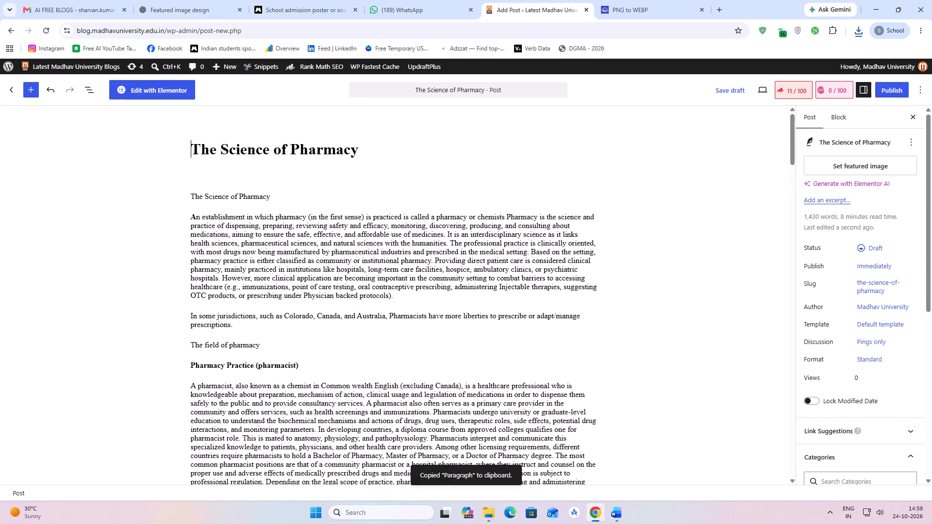
Remove the duplicate title line and all blank space before the opening paragraph "An establishment in which pharmacy".
click(192, 215)
key(BackSpace)
key(BackSpace)
key(BackSpace)
key(BackSpace)
key(BackSpace)
key(BackSpace)
key(BackSpace)
key(BackSpace)
key(BackSpace)
key(BackSpace)
key(BackSpace)
key(BackSpace)
key(BackSpace)
key(BackSpace)
key(BackSpace)
key(BackSpace)
key(BackSpace)
key(BackSpace)
key(BackSpace)
key(BackSpace)
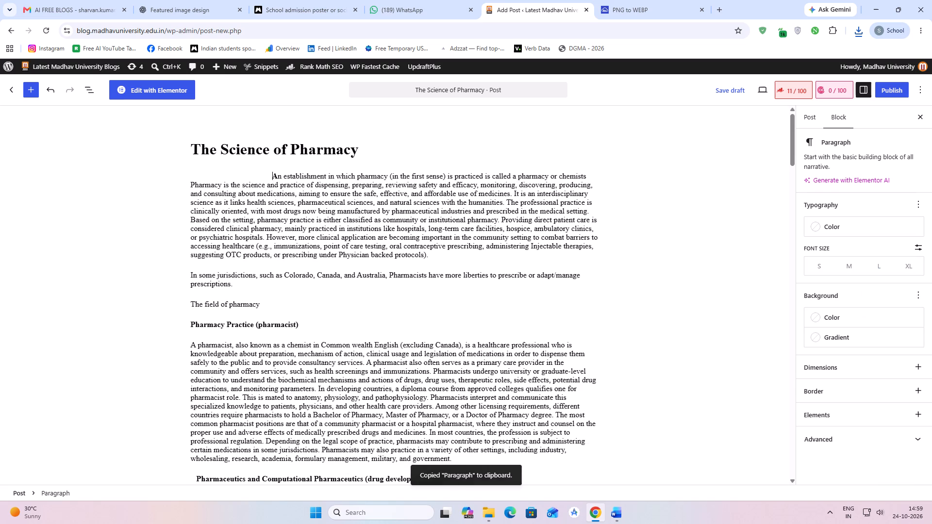
key(BackSpace)
key(BackSpace)
key(BackSpace)
key(BackSpace)
key(BackSpace)
key(BackSpace)
key(BackSpace)
key(BackSpace)
key(BackSpace)
key(BackSpace)
key(BackSpace)
key(BackSpace)
key(BackSpace)
key(BackSpace)
key(BackSpace)
key(BackSpace)
key(BackSpace)
key(BackSpace)
key(BackSpace)
key(BackSpace)
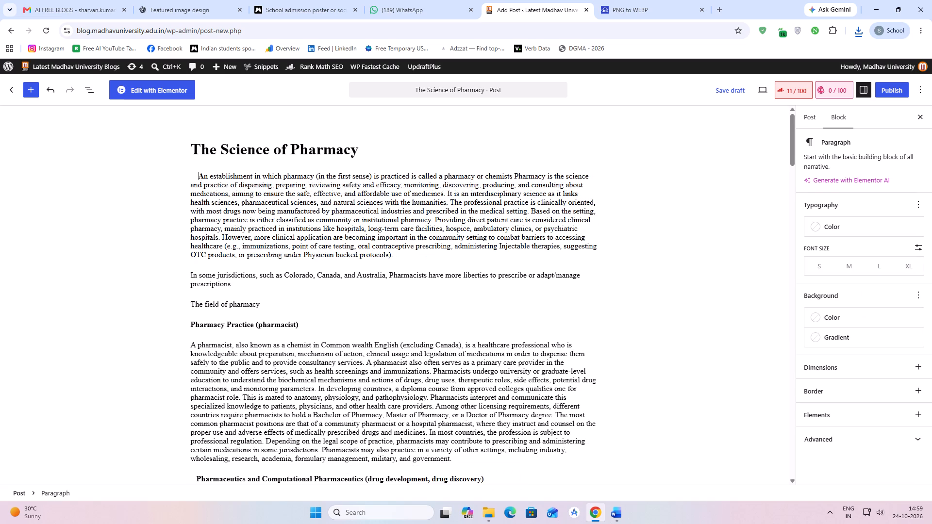
key(BackSpace)
key(BackSpace)
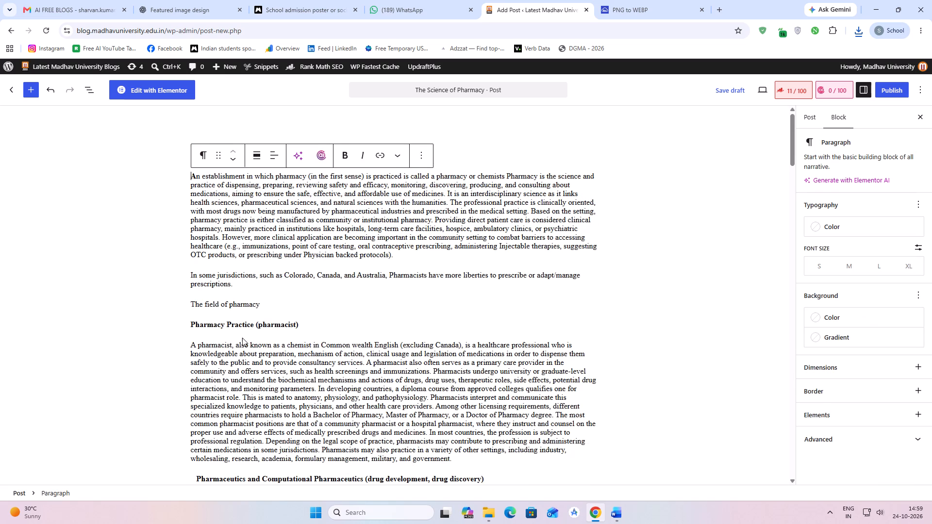
Check the section headings in the Word document and convert "The field of pharmacy" to a level 2 heading.
scroll(245, 338, down, 2)
click(619, 516)
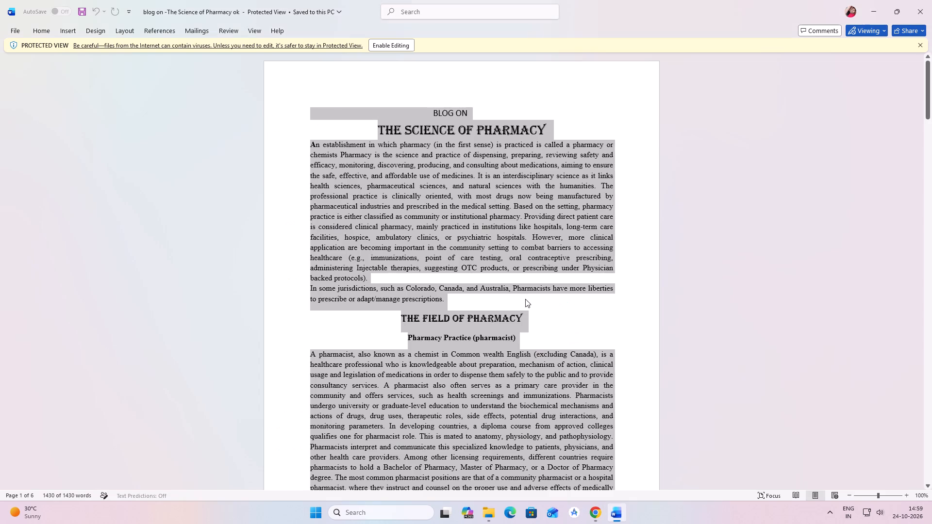
scroll(525, 297, up, 4)
click(562, 377)
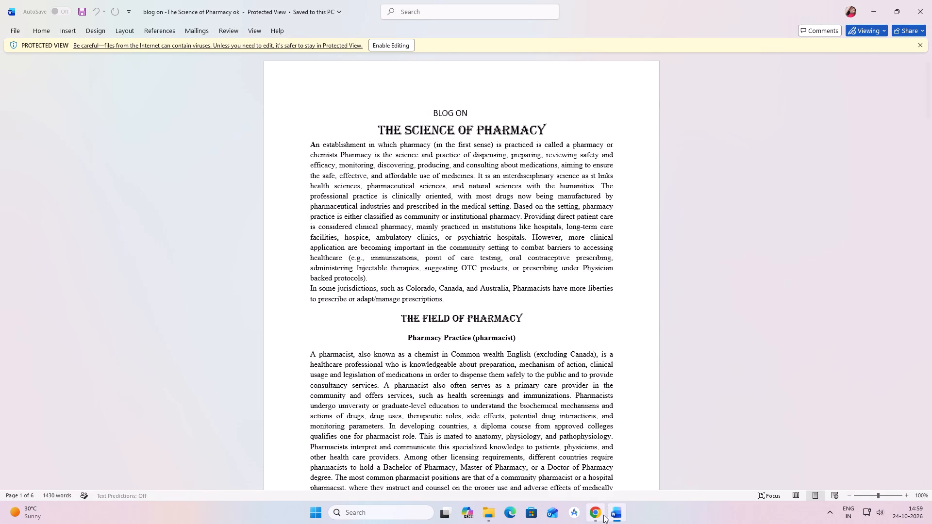
click(603, 515)
drag(263, 254, 189, 249)
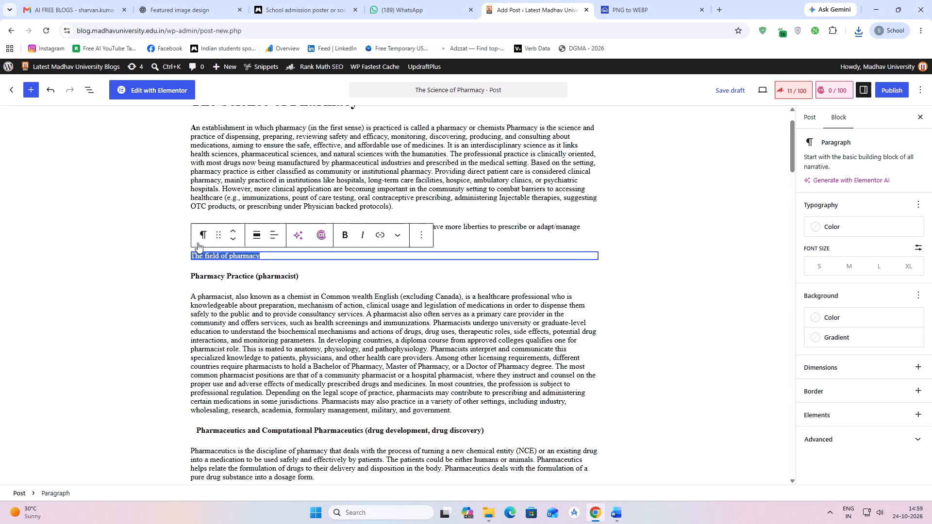
click(198, 238)
click(224, 278)
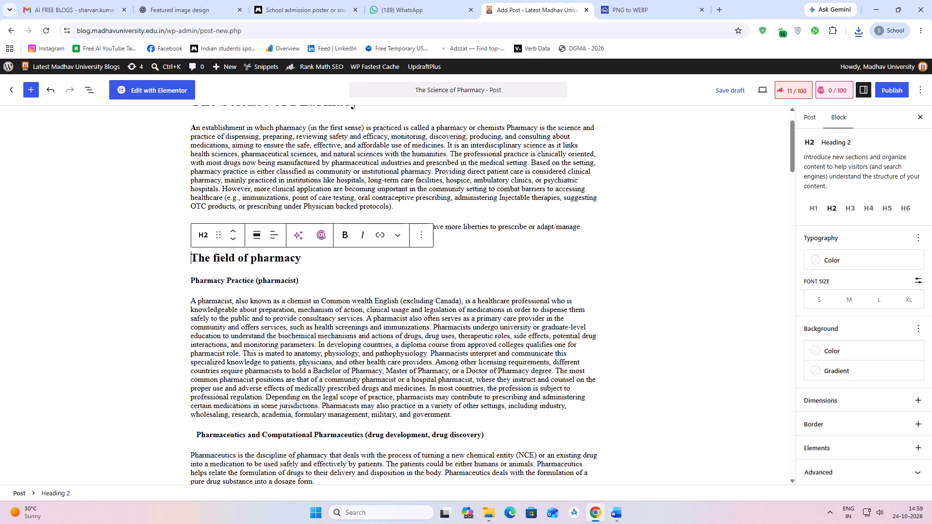
Shift "The field of pharmacy" heading to about the middle of the text column with leading spaces.
key(space)
key(space)
key(space)
key(space)
key(space)
key(space)
key(space)
key(space)
key(space)
key(space)
key(space)
key(space)
key(space)
key(space)
key(space)
key(space)
key(space)
key(space)
key(space)
key(space)
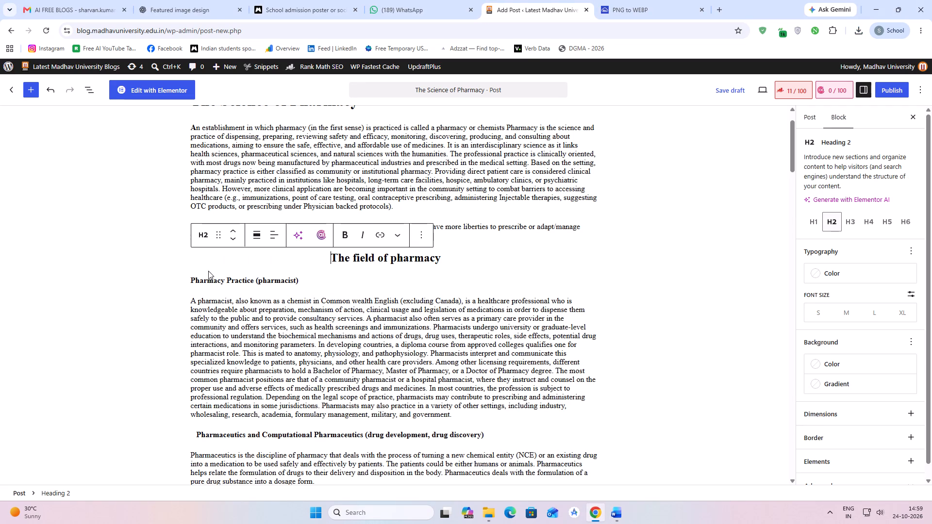
Shift the "Pharmacy Practice (pharmacist)" subheading beneath it to about the middle of the column with leading spaces, matching the Word layout.
click(625, 513)
click(625, 512)
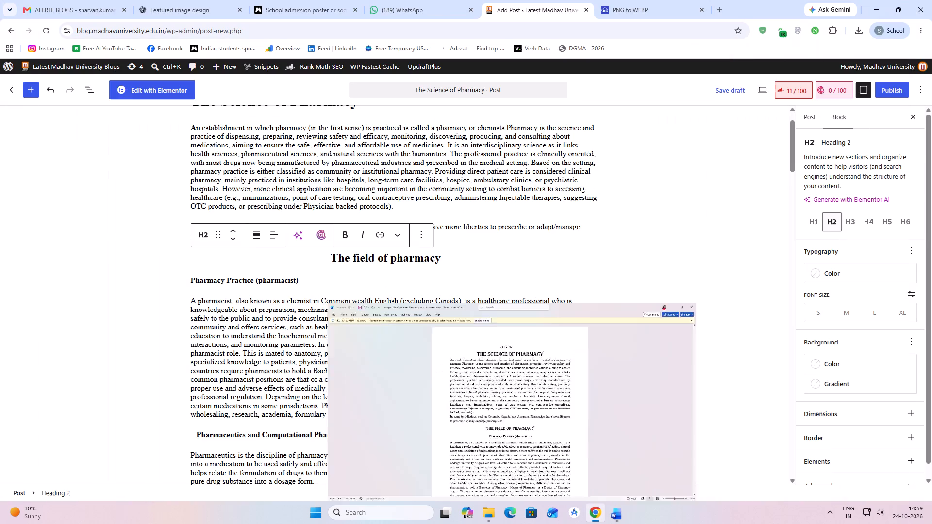
click(192, 279)
key(space)
key(space)
key(space)
key(space)
key(space)
key(space)
key(space)
key(space)
key(space)
key(space)
key(space)
key(space)
key(space)
key(space)
key(space)
key(space)
key(space)
key(space)
key(space)
key(space)
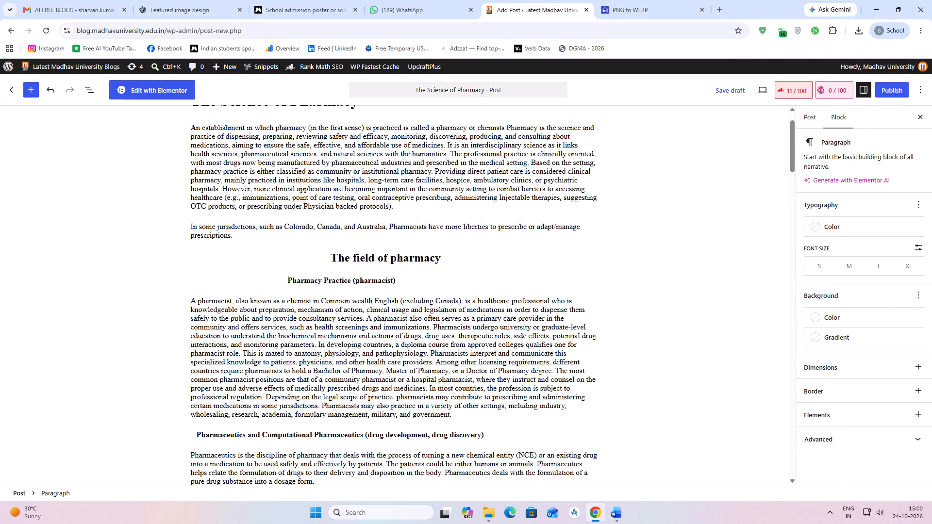
key(BackSpace)
key(BackSpace)
key(BackSpace)
key(BackSpace)
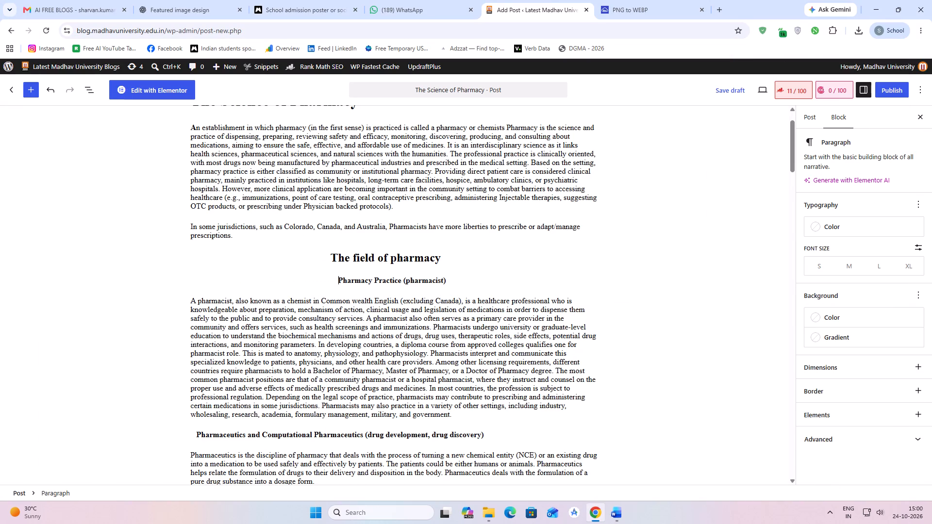
key(BackSpace)
key(BackSpace)
Compare the post's remaining sections, images and heading formatting with the Word document, through Pharmacognosy, Pharmacology, Pharmacokinetics and Pharma codynamics.
scroll(514, 270, down, 4)
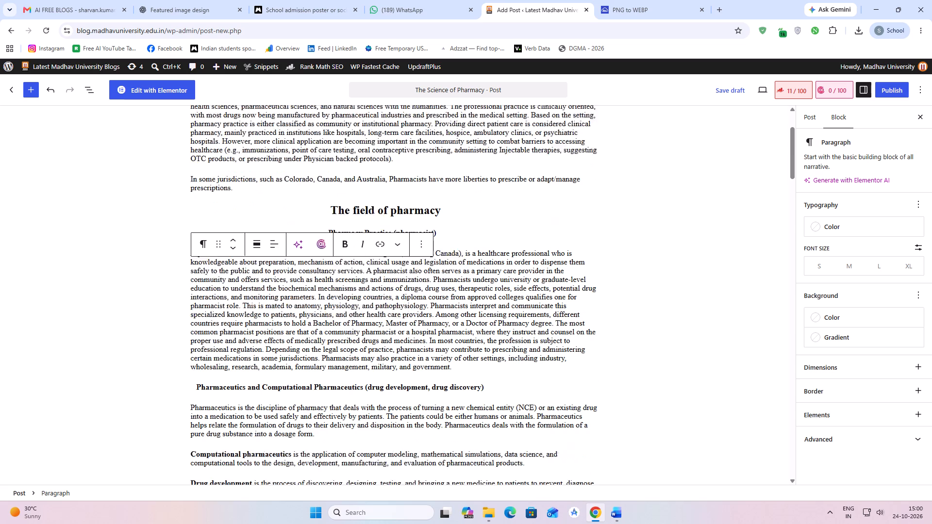
scroll(516, 271, down, 9)
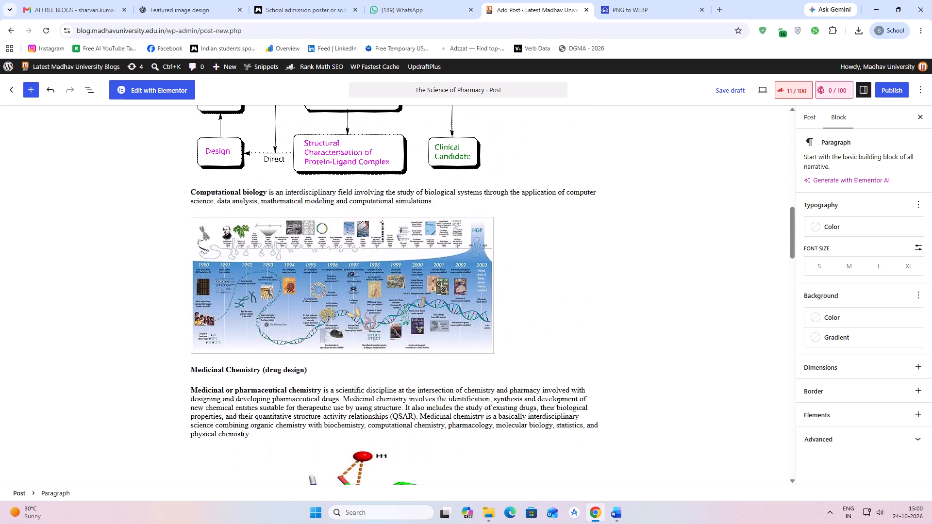
scroll(524, 276, down, 18)
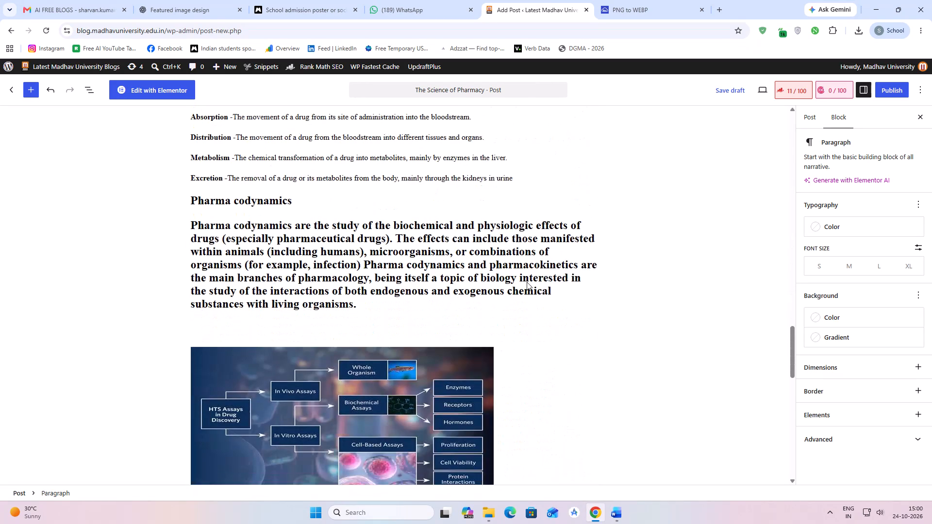
click(616, 515)
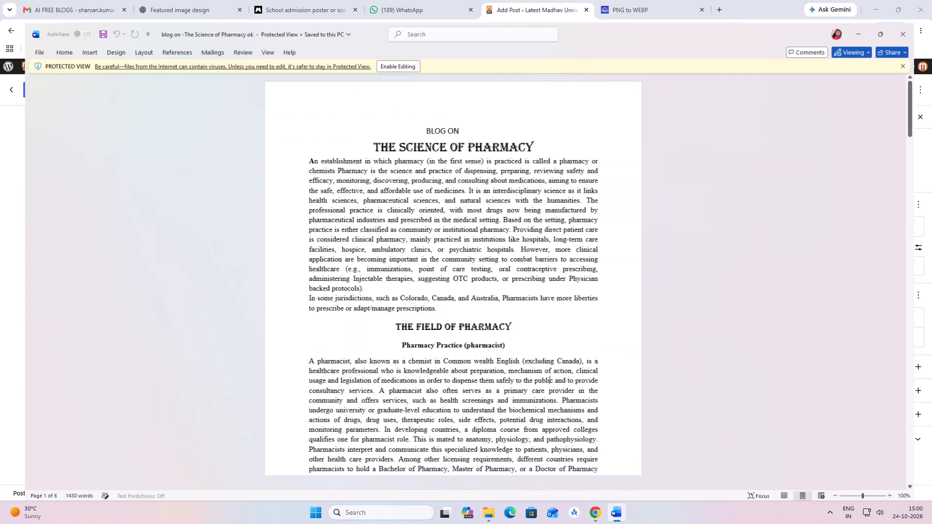
scroll(578, 344, down, 20)
scroll(578, 344, down, 14)
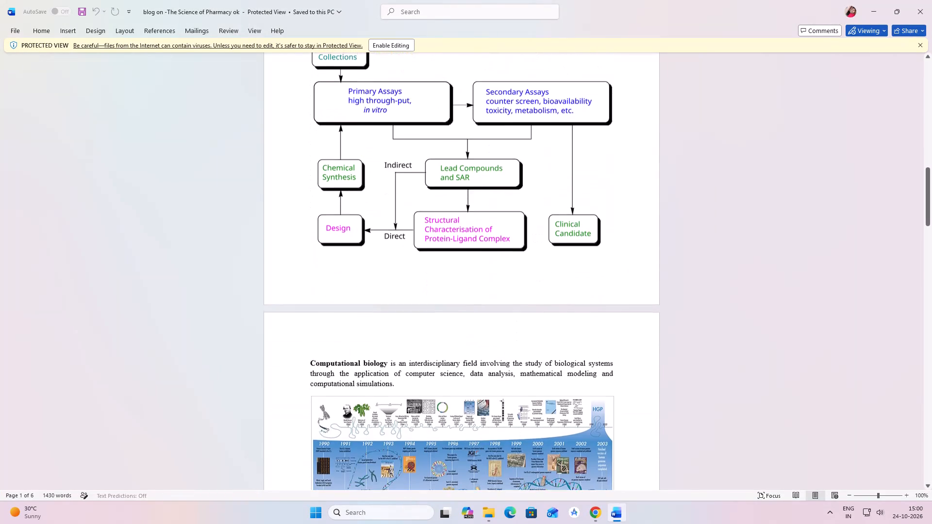
scroll(582, 340, down, 16)
scroll(586, 337, down, 9)
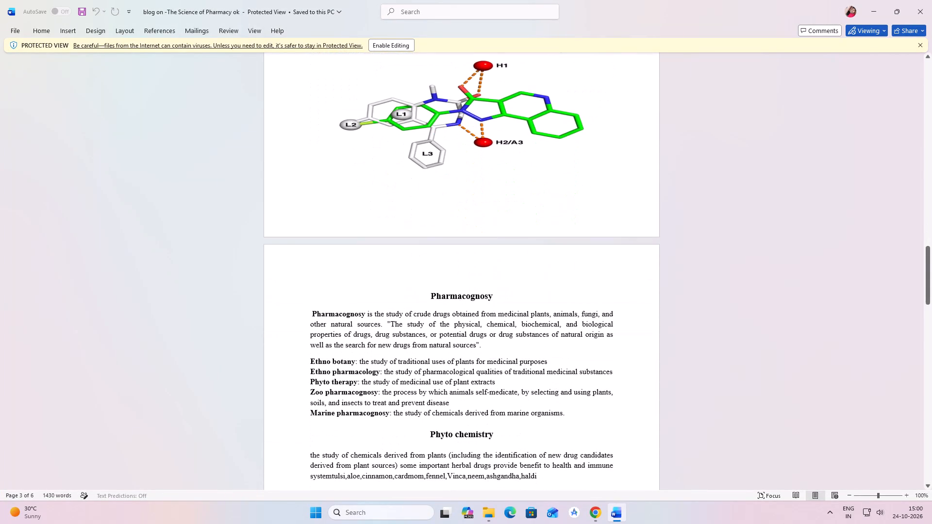
scroll(586, 337, down, 3)
click(600, 513)
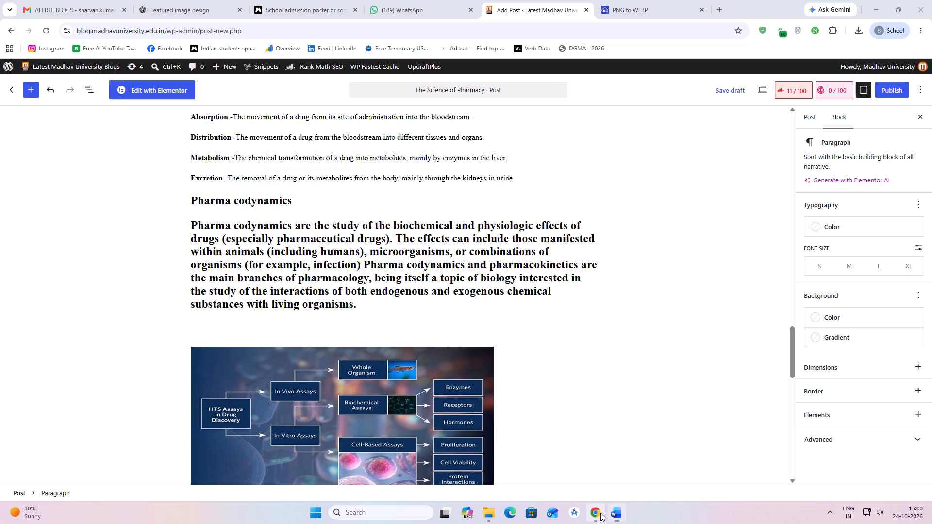
click(600, 513)
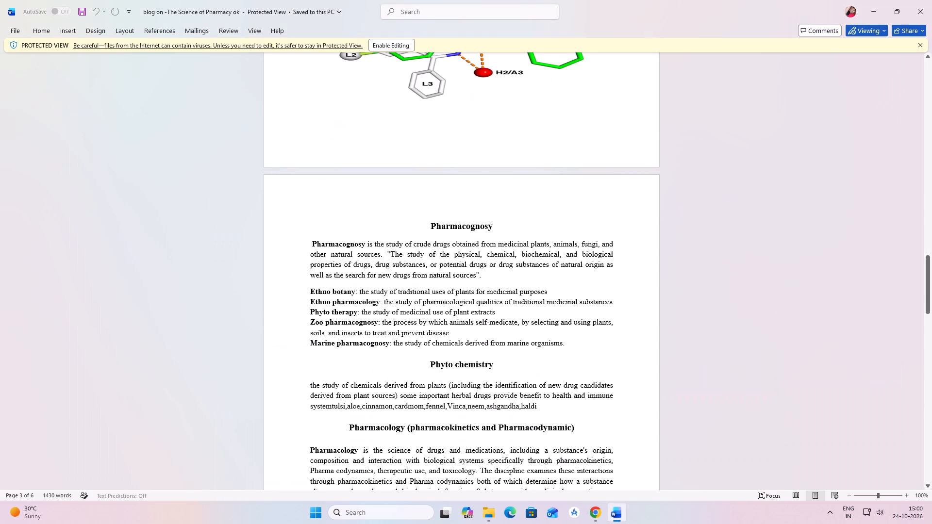
scroll(556, 396, down, 8)
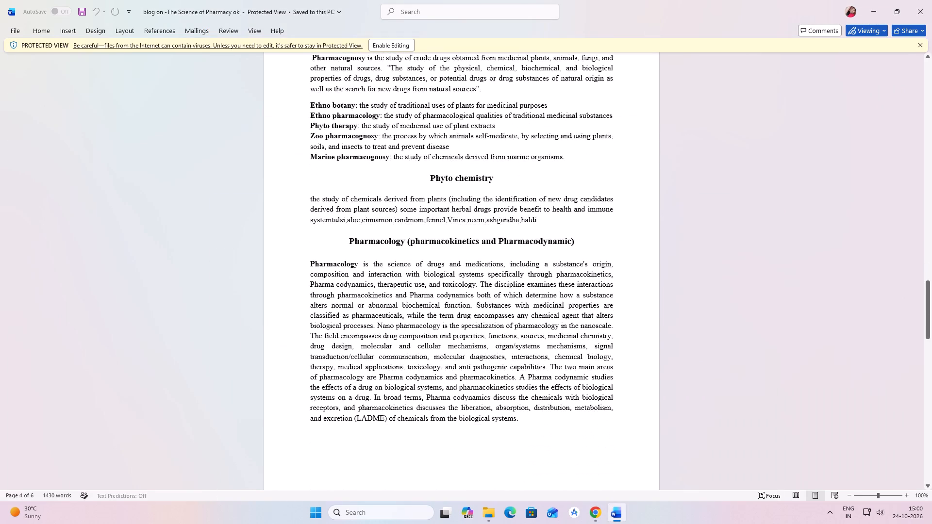
scroll(558, 397, down, 14)
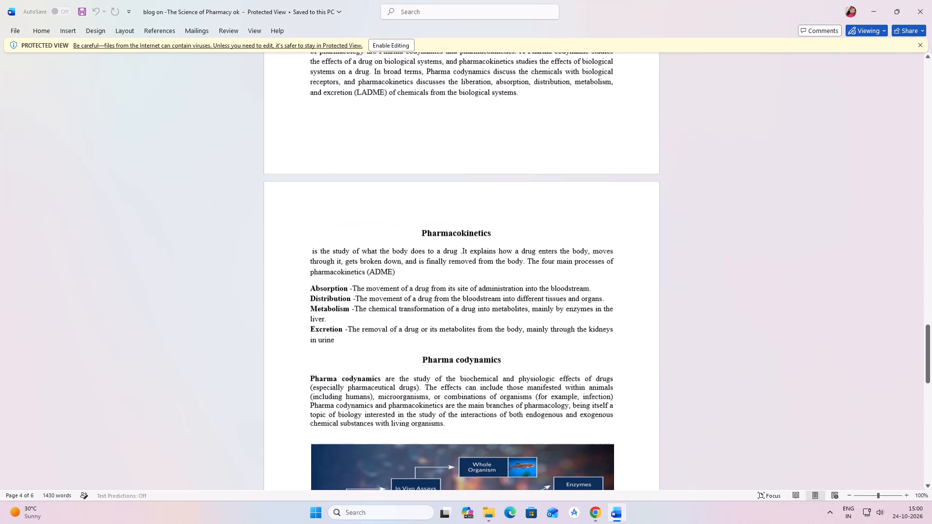
scroll(558, 397, down, 9)
click(595, 517)
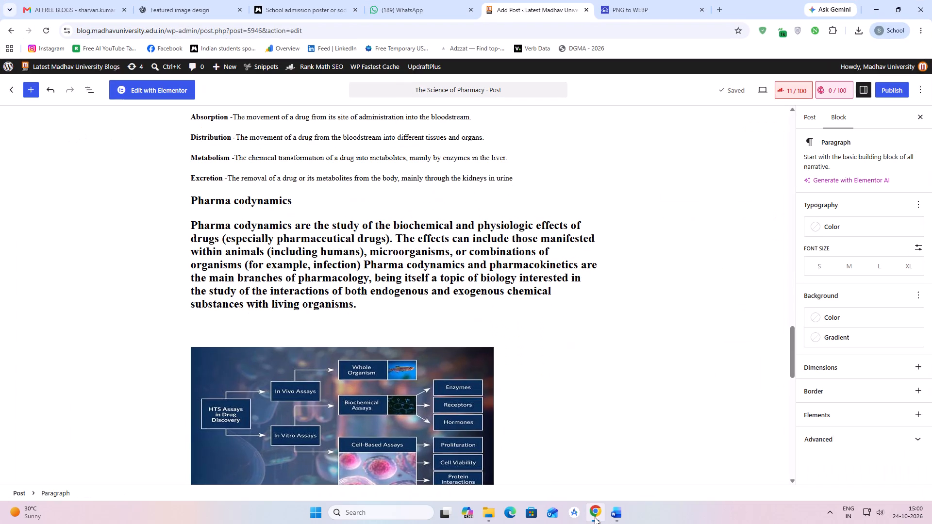
click(603, 515)
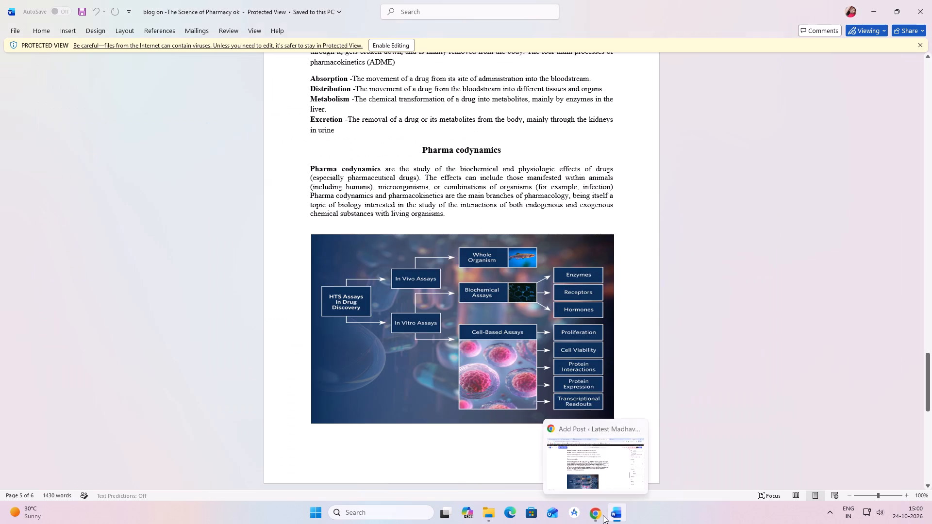
click(603, 515)
click(616, 515)
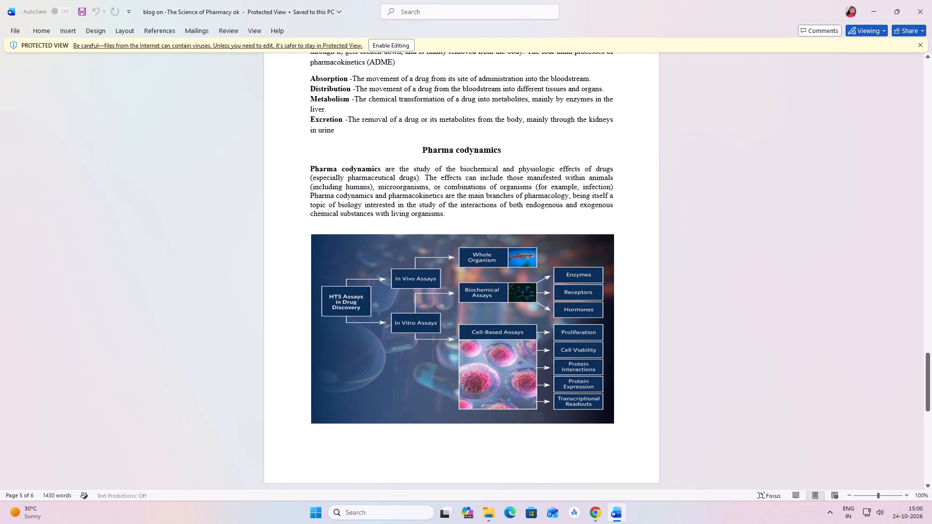
Convert the body text describing Pharma codynamics in the WordPress post from a level 2 heading to a paragraph.
click(592, 513)
click(373, 236)
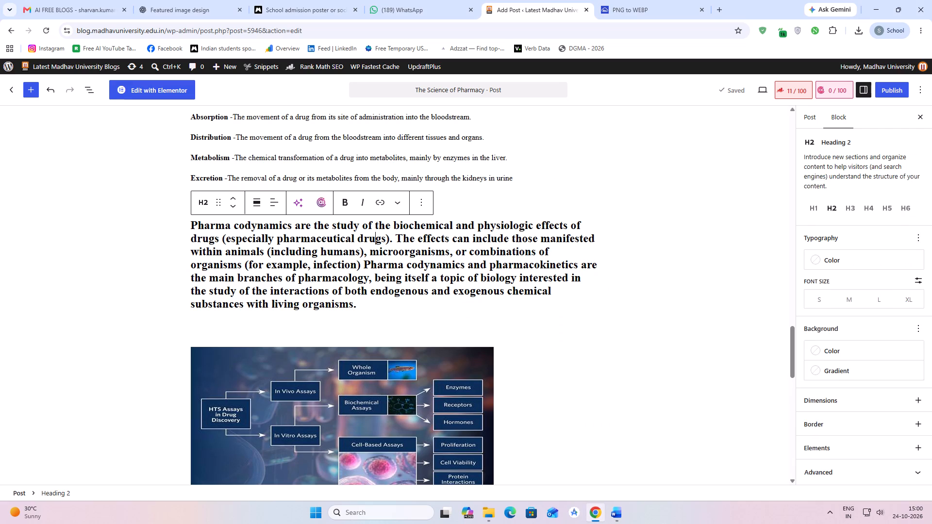
click(199, 203)
click(232, 358)
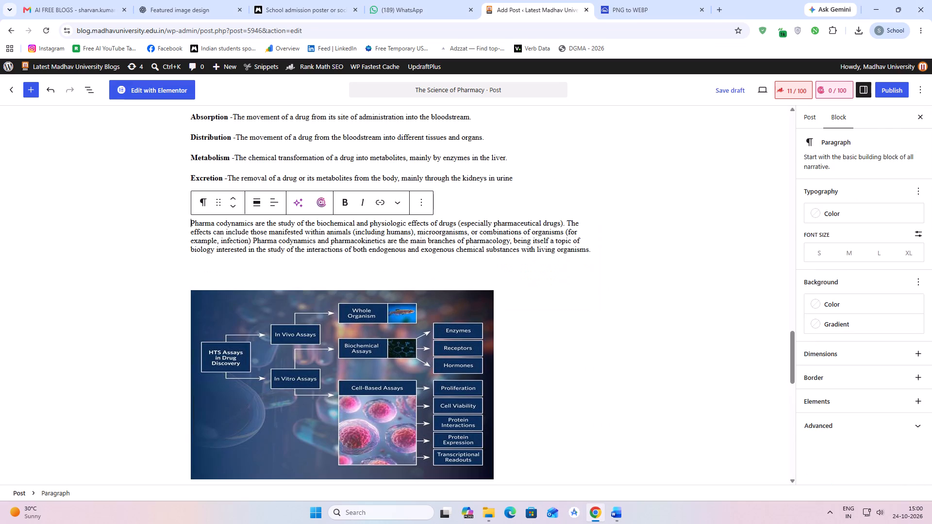
click(489, 247)
Delete the empty heading block between the Pharma codynamics paragraph and the HTS Assays image.
scroll(516, 294, down, 5)
scroll(517, 296, up, 3)
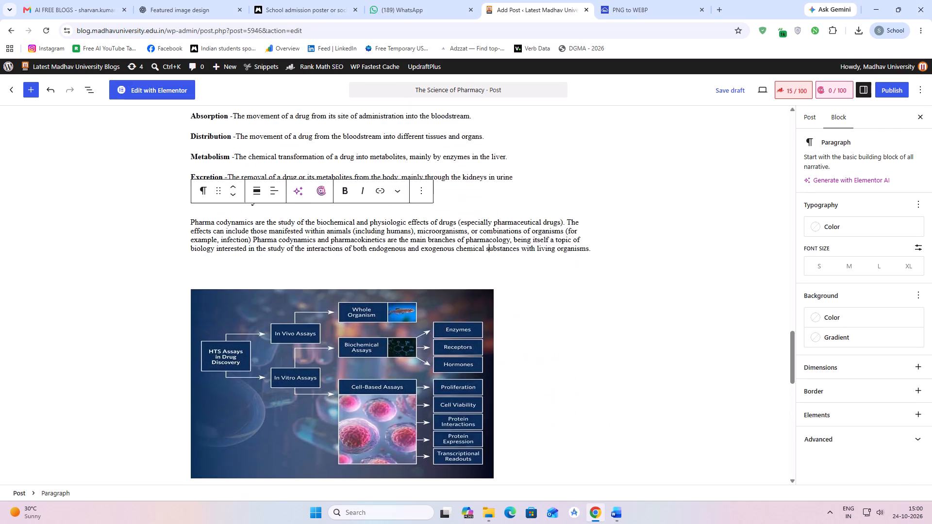
scroll(517, 295, up, 3)
click(217, 375)
key(BackSpace)
key(BackSpace)
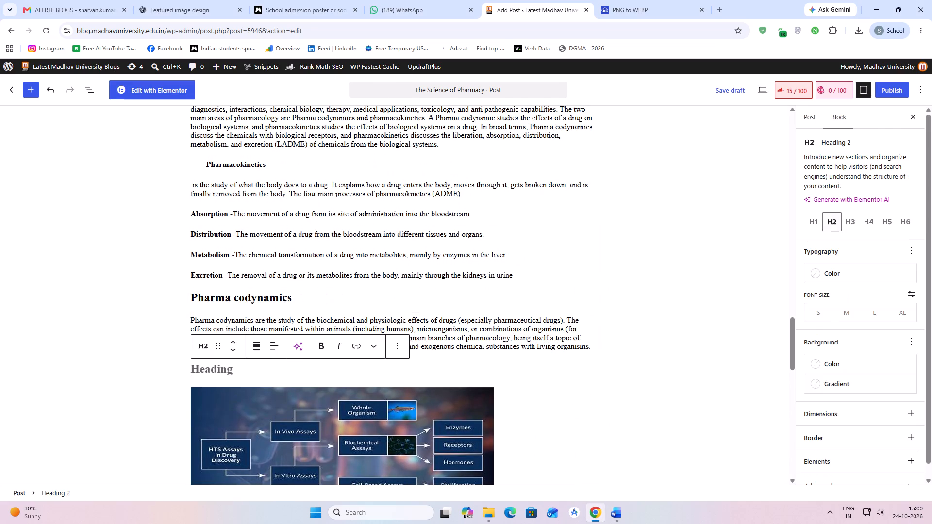
Remove the leading spaces before "Pharmacy" in the author credit, keeping it on its own line below "Associate professor".
scroll(384, 347, down, 9)
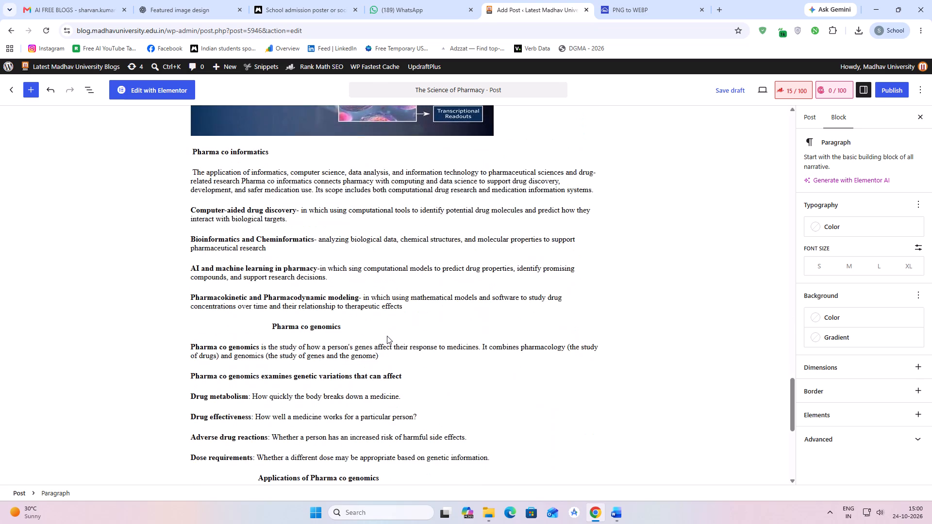
scroll(394, 349, down, 9)
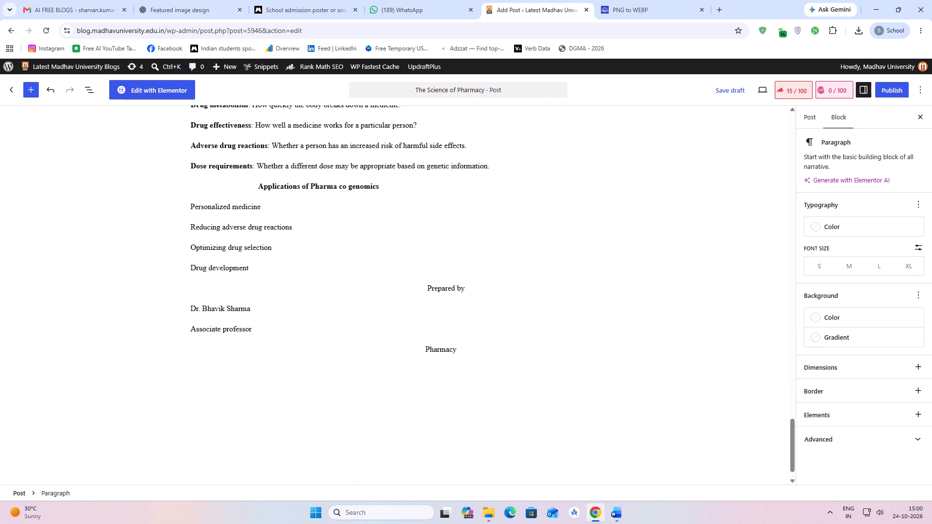
click(426, 347)
key(BackSpace)
key(BackSpace)
key(BackSpace)
key(BackSpace)
key(BackSpace)
key(BackSpace)
key(BackSpace)
key(BackSpace)
key(BackSpace)
key(BackSpace)
key(BackSpace)
key(BackSpace)
key(BackSpace)
key(BackSpace)
key(BackSpace)
key(BackSpace)
key(BackSpace)
key(BackSpace)
key(BackSpace)
key(BackSpace)
key(BackSpace)
key(BackSpace)
key(BackSpace)
key(BackSpace)
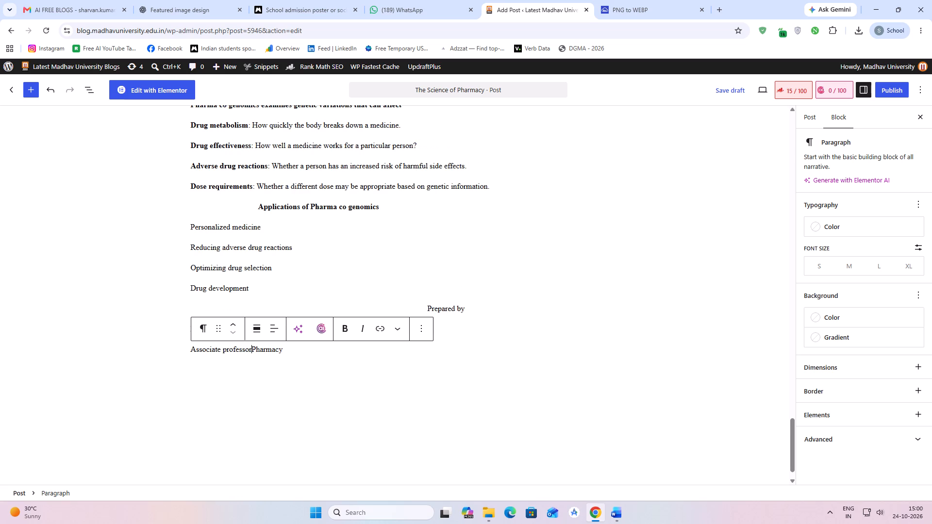
key(Return)
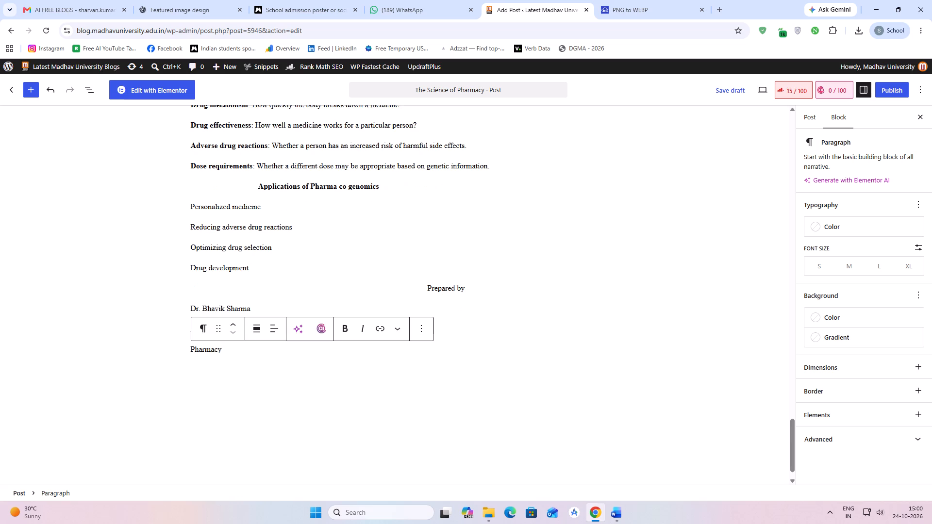
Remove the leading spaces before "Prepared by" so it lines up with the author credit lines beneath it.
click(427, 287)
key(BackSpace)
key(BackSpace)
key(BackSpace)
key(BackSpace)
key(BackSpace)
key(BackSpace)
key(BackSpace)
key(BackSpace)
key(BackSpace)
key(BackSpace)
key(BackSpace)
key(BackSpace)
key(BackSpace)
key(BackSpace)
key(BackSpace)
key(BackSpace)
key(BackSpace)
key(BackSpace)
key(BackSpace)
key(BackSpace)
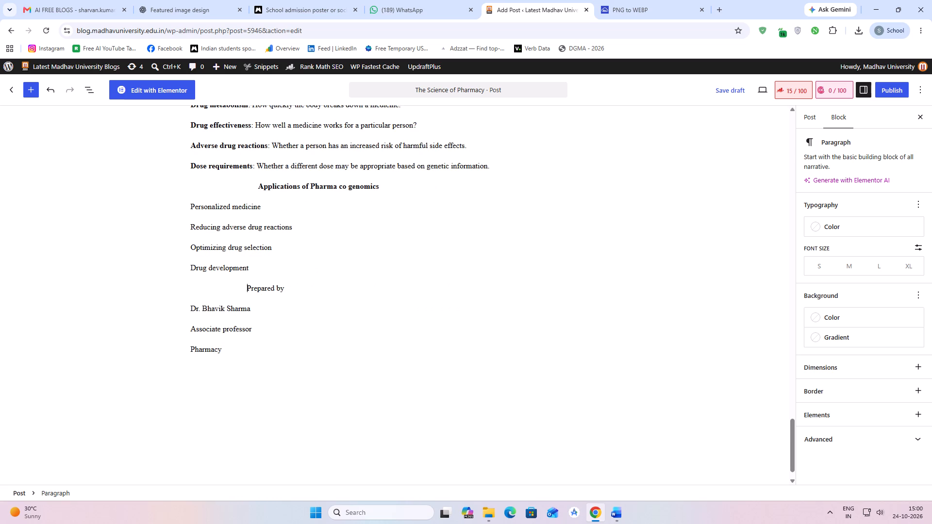
key(BackSpace)
key(BackSpace)
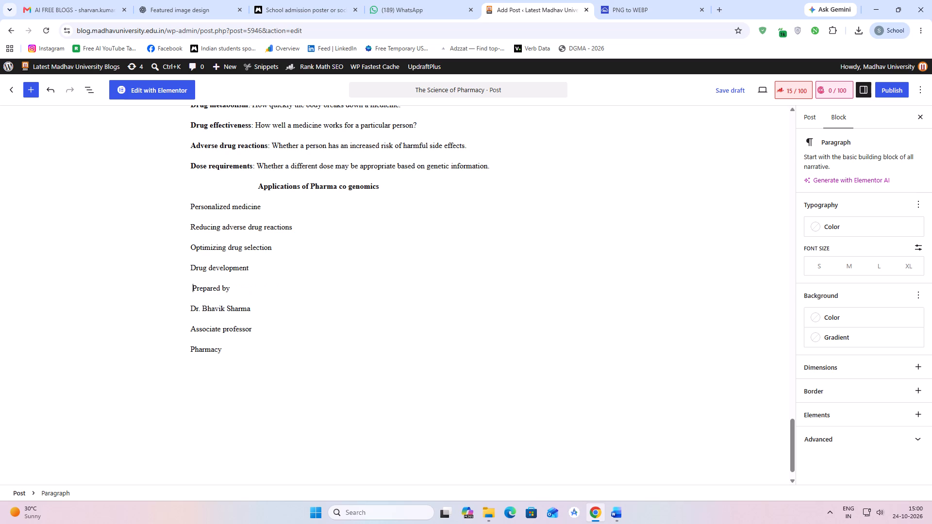
Check the Pharma co informatics, Pharma co genomics and author credit formatting at the end of the Word document.
click(618, 516)
scroll(599, 395, down, 16)
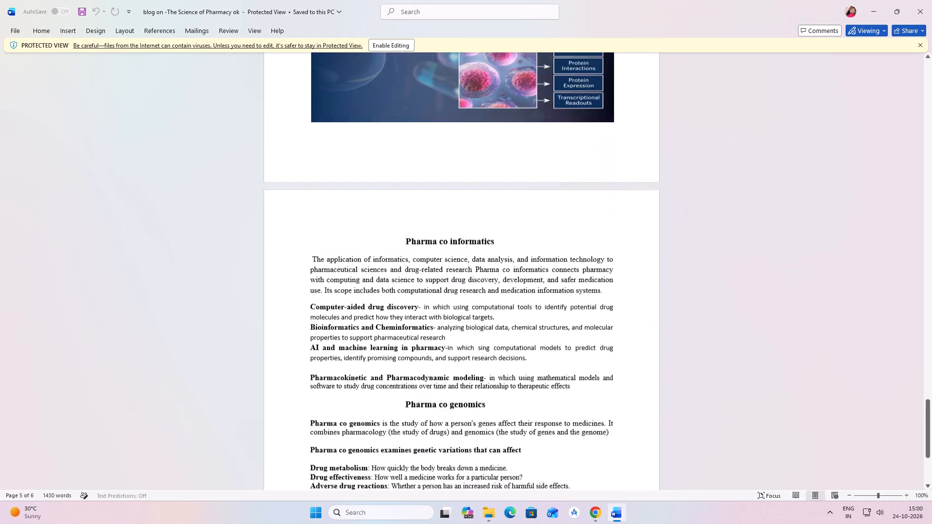
scroll(602, 395, down, 8)
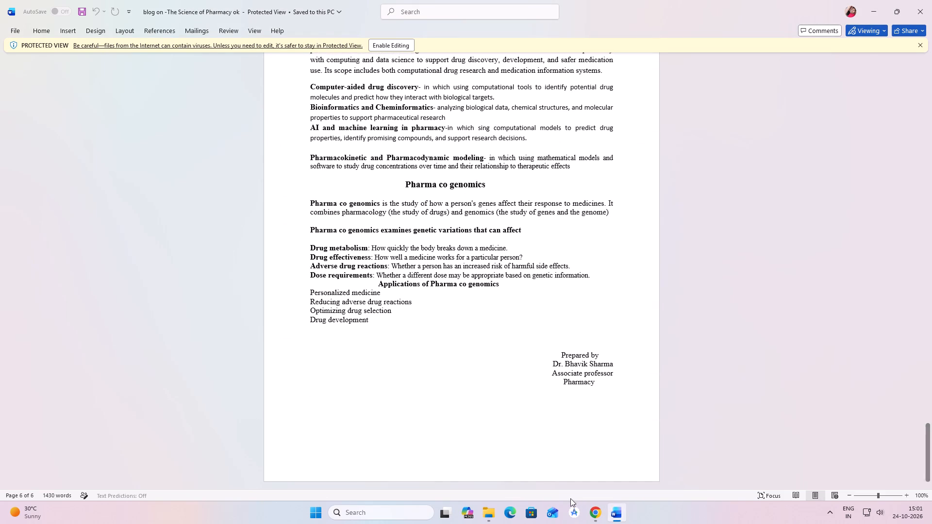
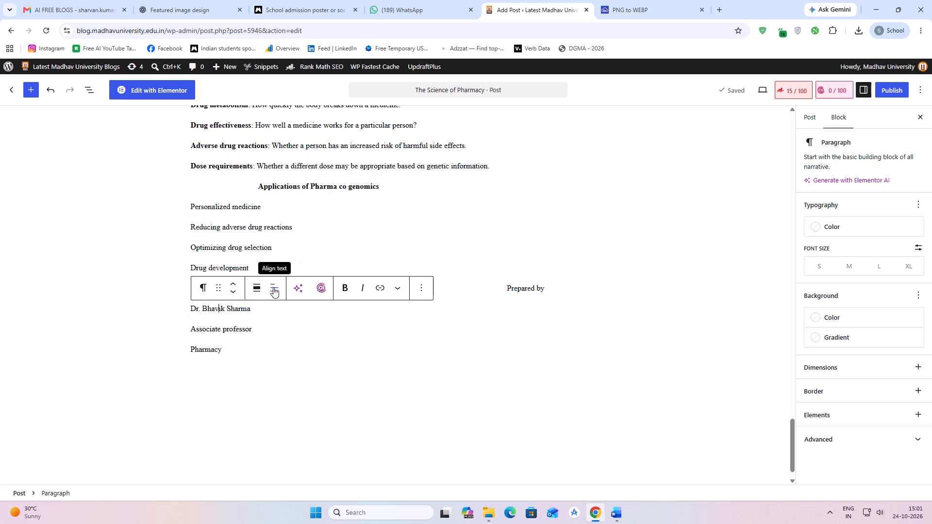
Right-align the four closing credit lines at the post's end: "Prepared by", the author's name, "Associate professor" and "Pharmacy".
click(259, 288)
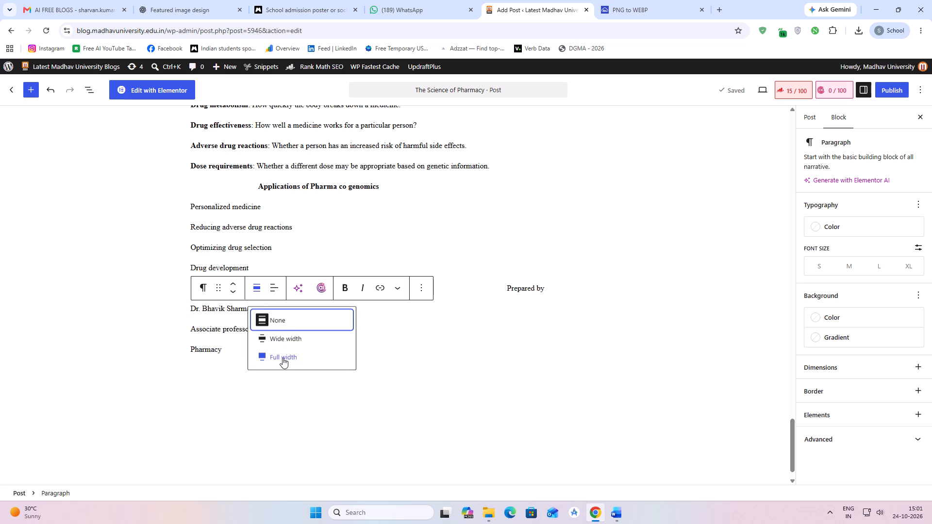
click(274, 291)
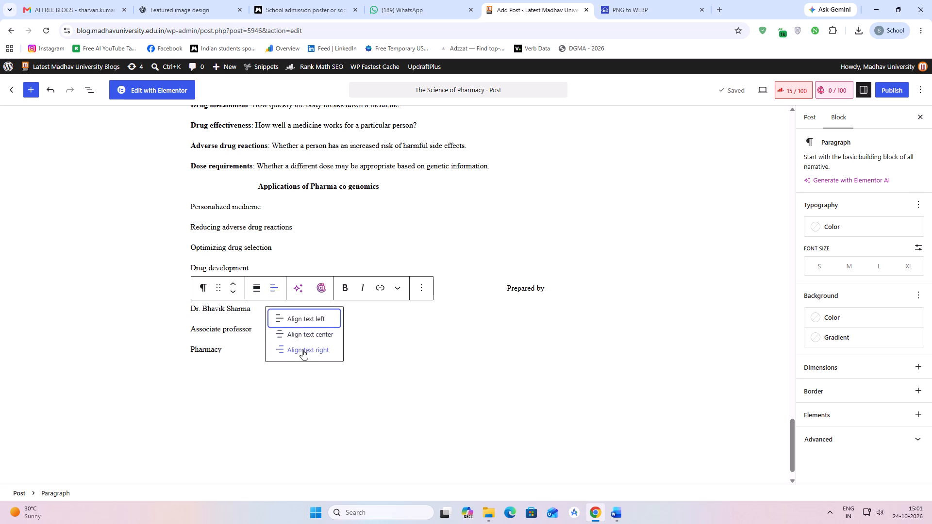
click(303, 350)
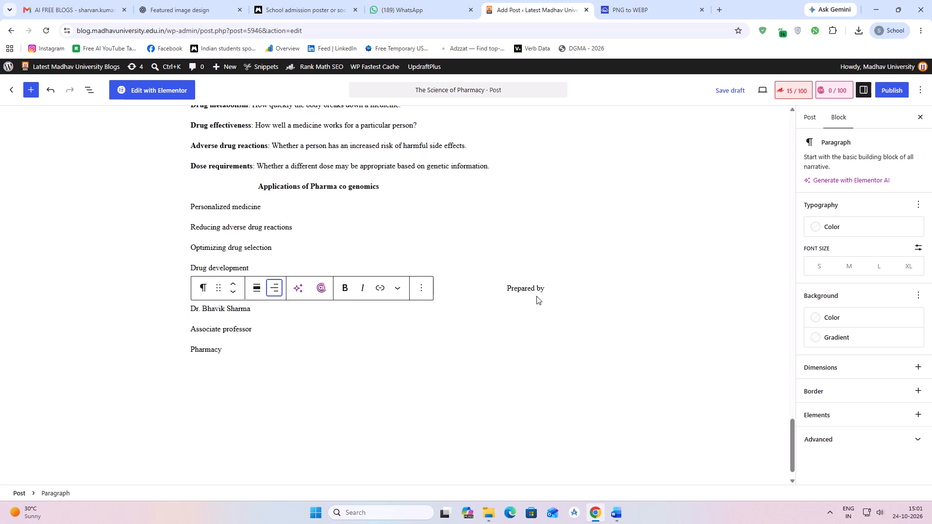
click(532, 291)
click(276, 268)
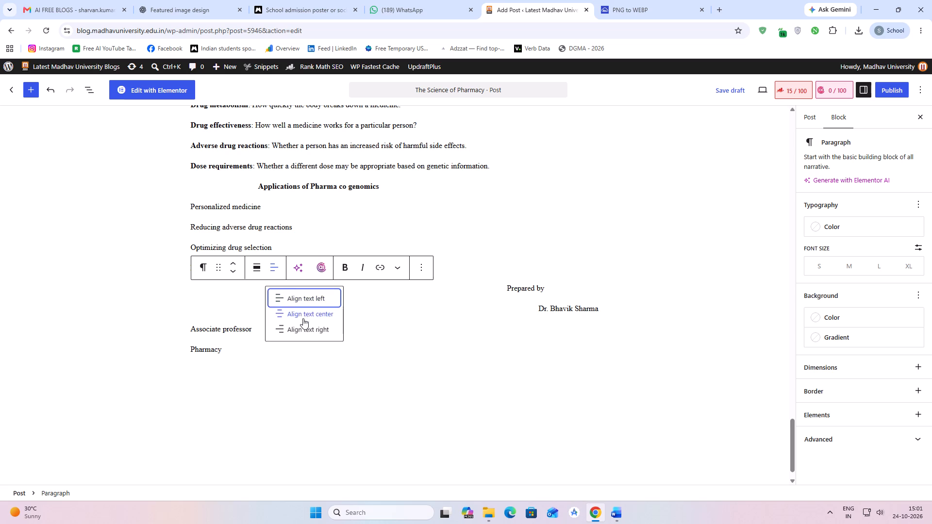
click(304, 328)
click(219, 328)
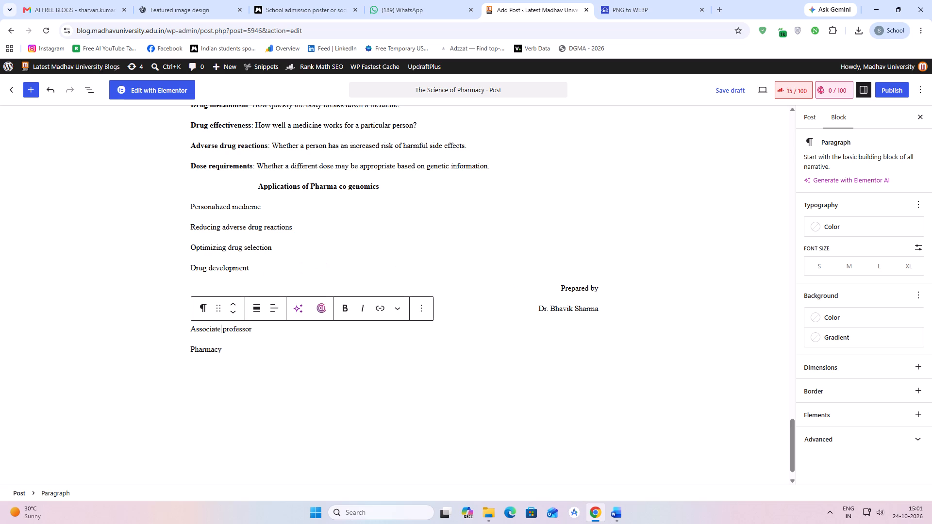
click(268, 310)
click(307, 368)
click(214, 351)
click(273, 329)
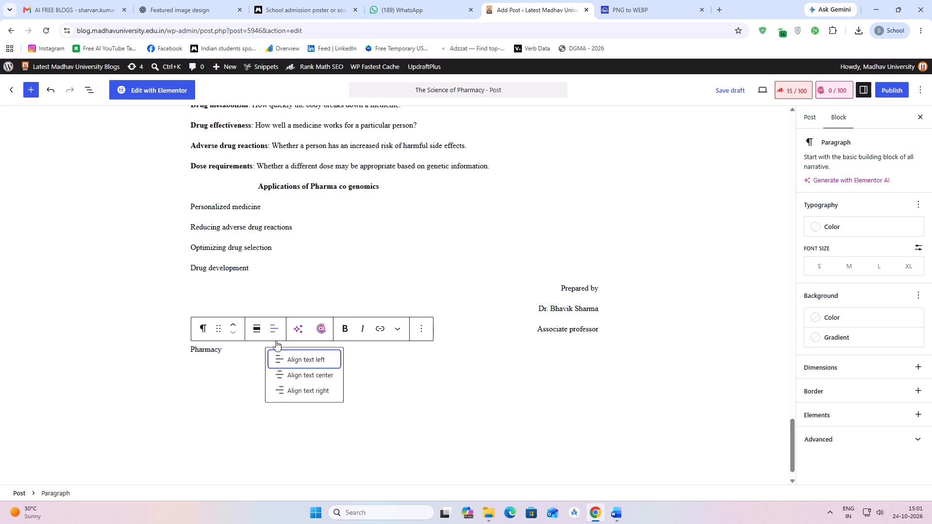
click(296, 389)
Find the Pharmaceutical Sciences category by searching "phar" in the post settings and assign it to the post.
scroll(422, 214, up, 20)
scroll(422, 214, up, 20)
scroll(422, 214, up, 14)
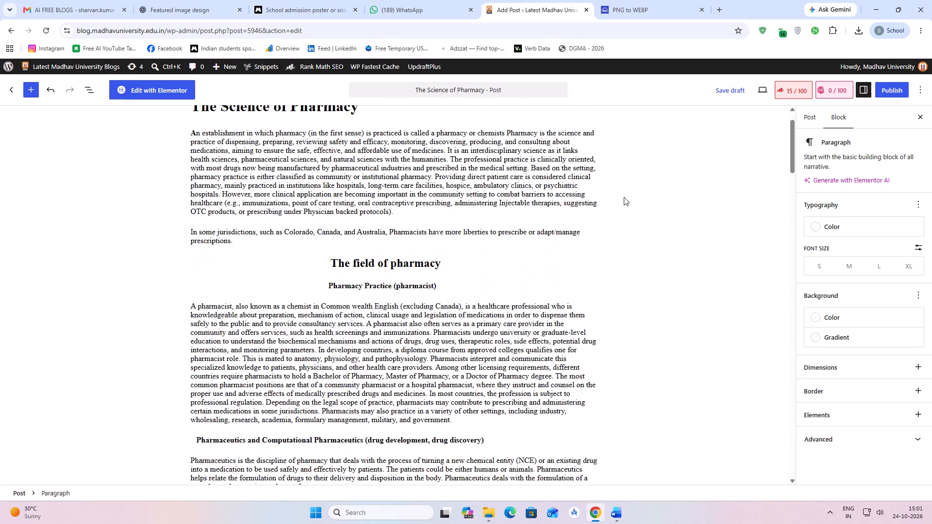
scroll(624, 197, up, 8)
click(805, 123)
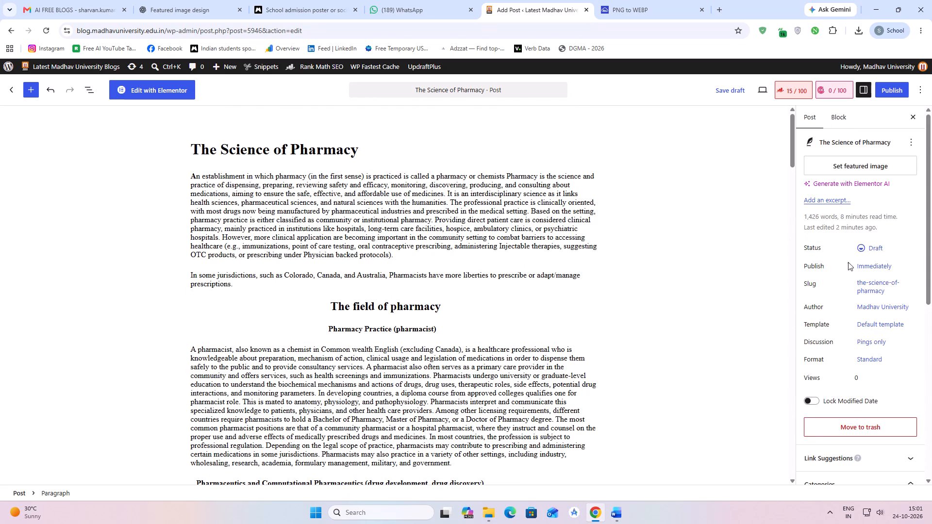
scroll(855, 278, down, 4)
click(876, 320)
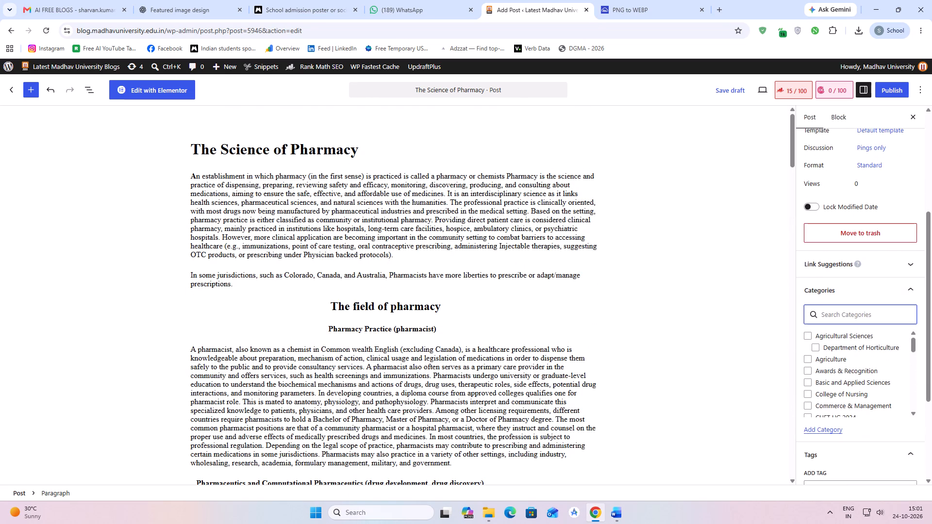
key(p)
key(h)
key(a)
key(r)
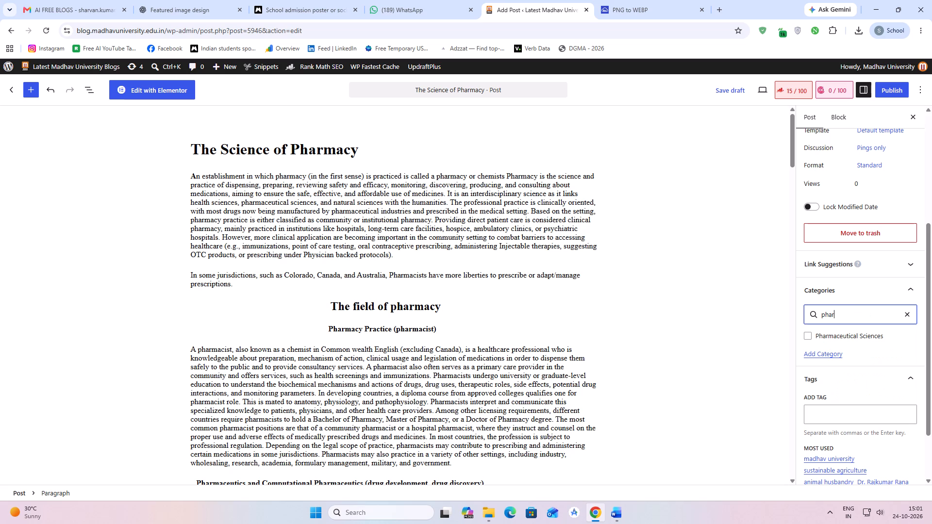
click(860, 333)
click(907, 314)
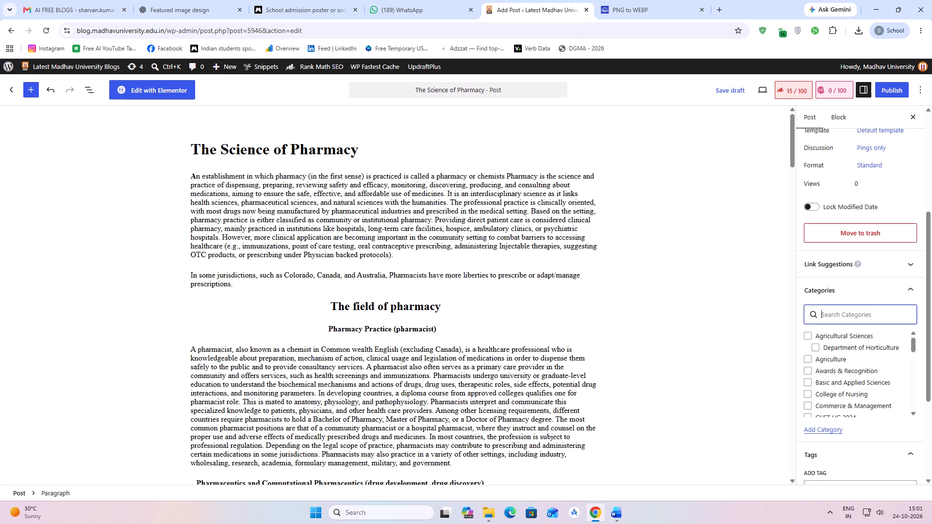
Set the existing media library image image-3.jpeg as the post's featured image.
scroll(875, 316, up, 6)
click(869, 165)
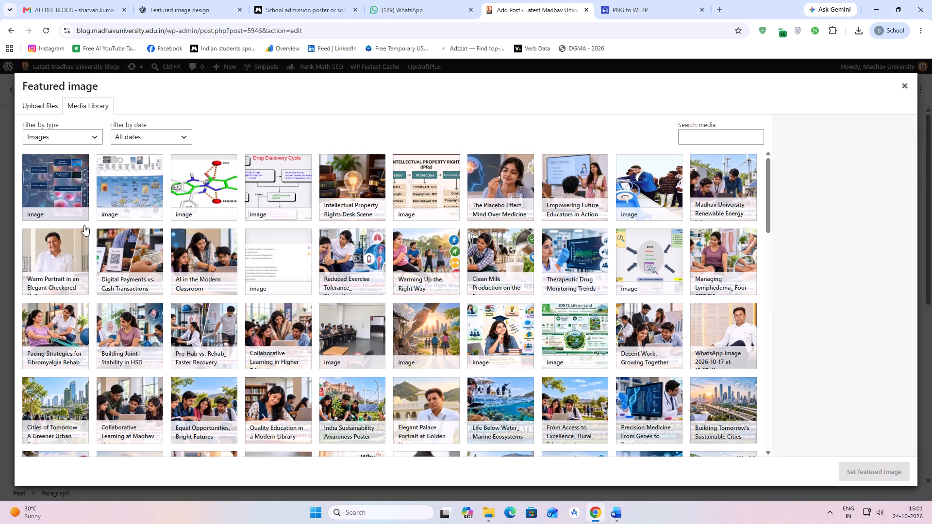
click(114, 188)
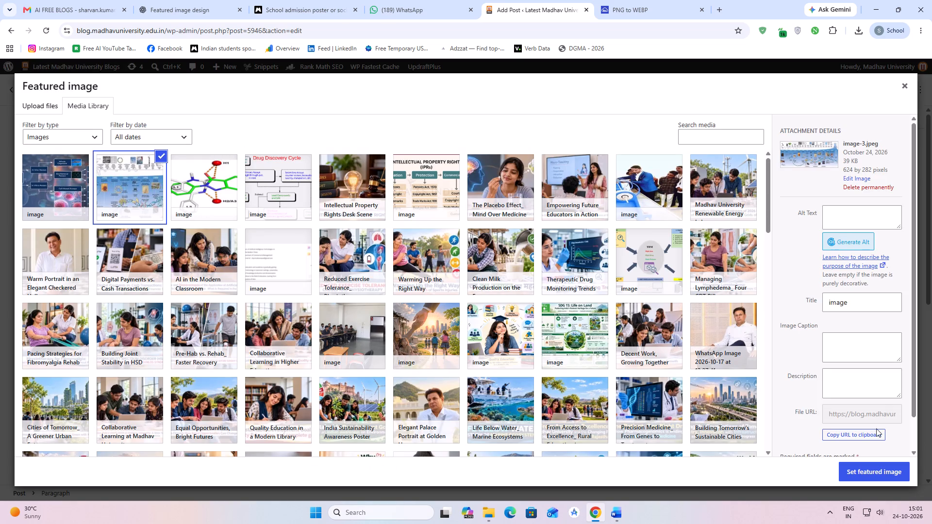
click(886, 474)
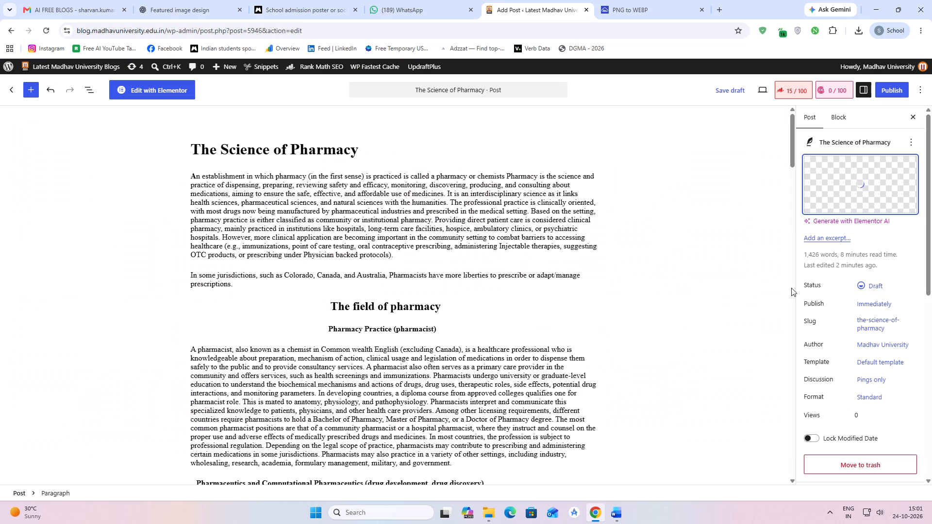
Publish the post The Science of Pharmacy.
double_click(885, 90)
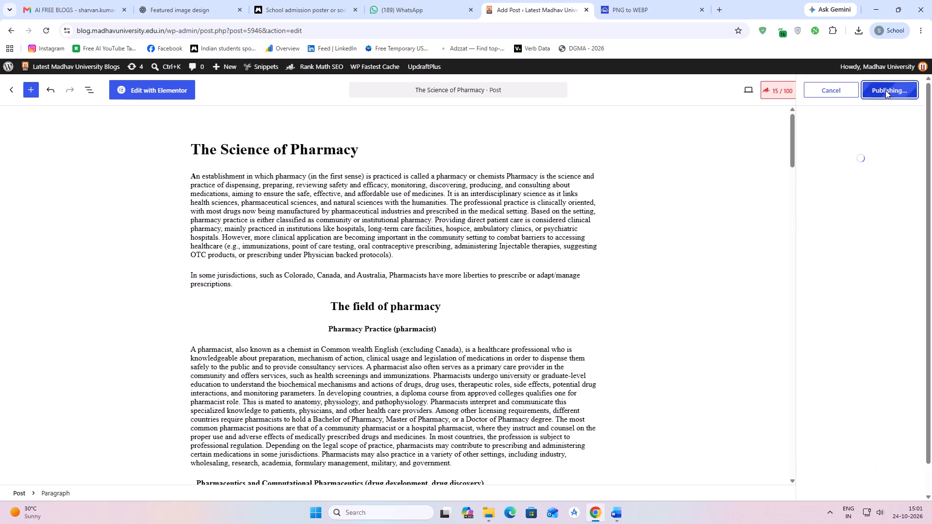
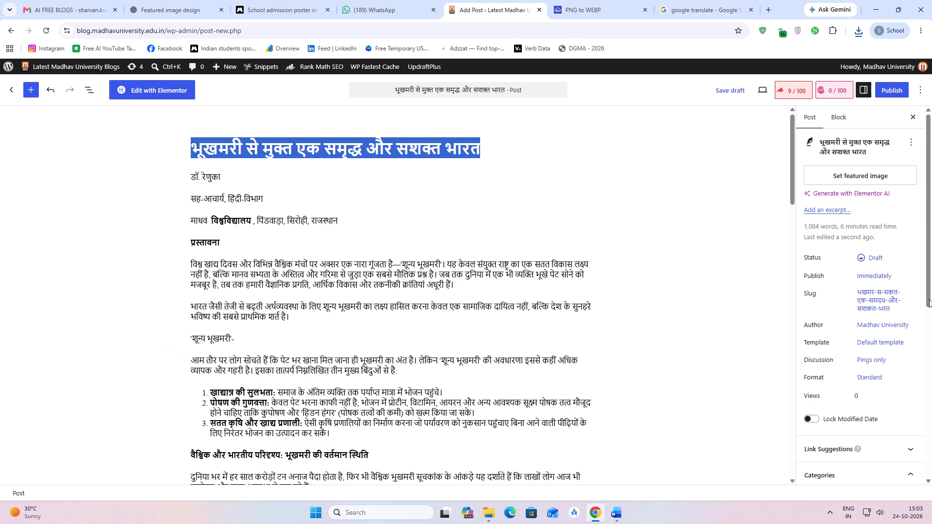
Replace the post's Hindi slug with the copied English translation, a-prosperous-and-empowered-india-free-from-hunger.
click(883, 303)
click(749, 344)
key(ctrl+a)
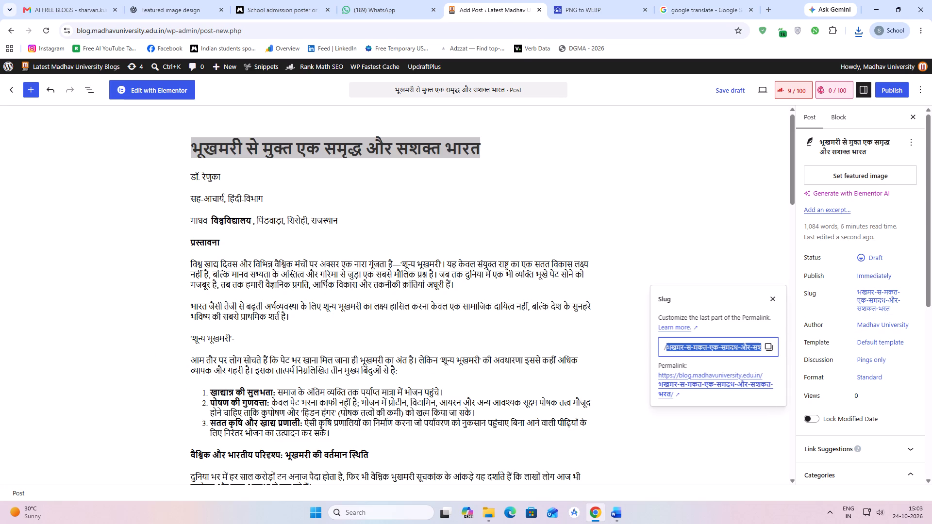
key(ctrl+v)
click(813, 305)
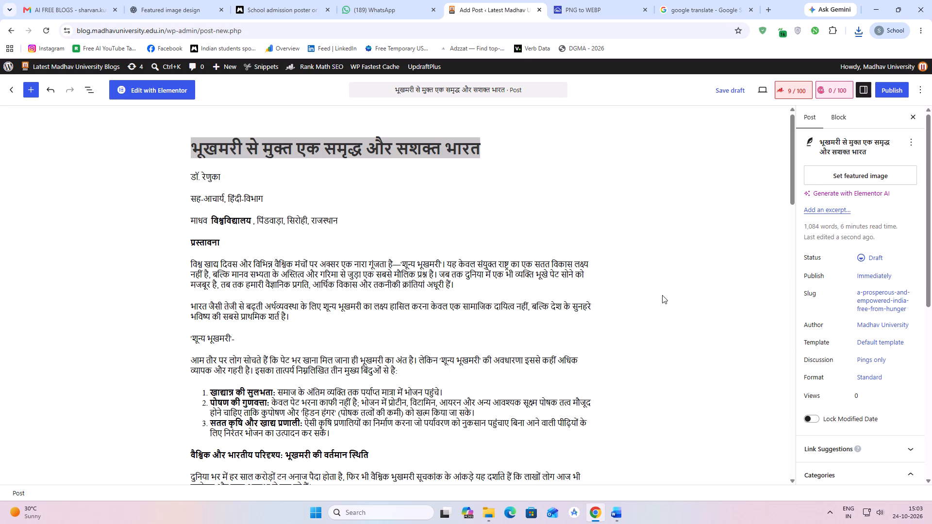
Assign the post to the Humanities & Social Sciences category.
scroll(679, 294, down, 3)
scroll(845, 329, down, 6)
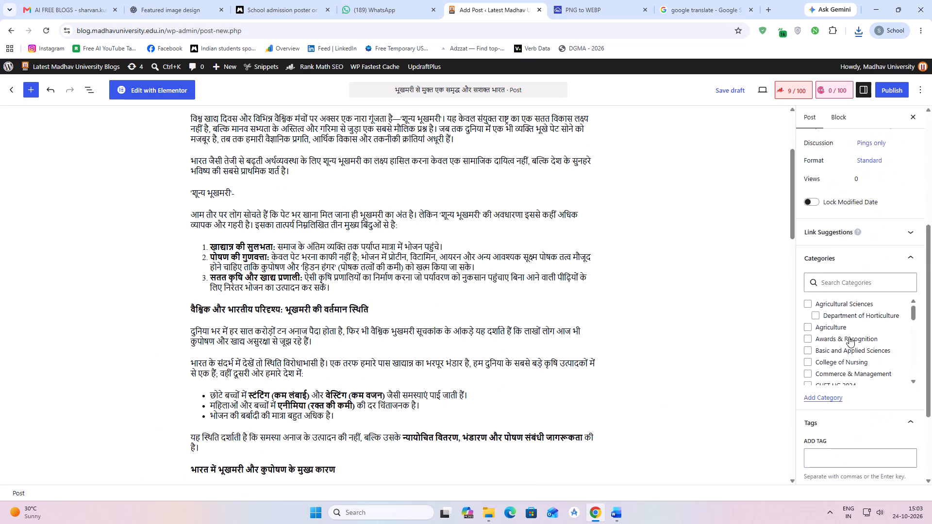
scroll(849, 276, down, 6)
scroll(606, 288, up, 11)
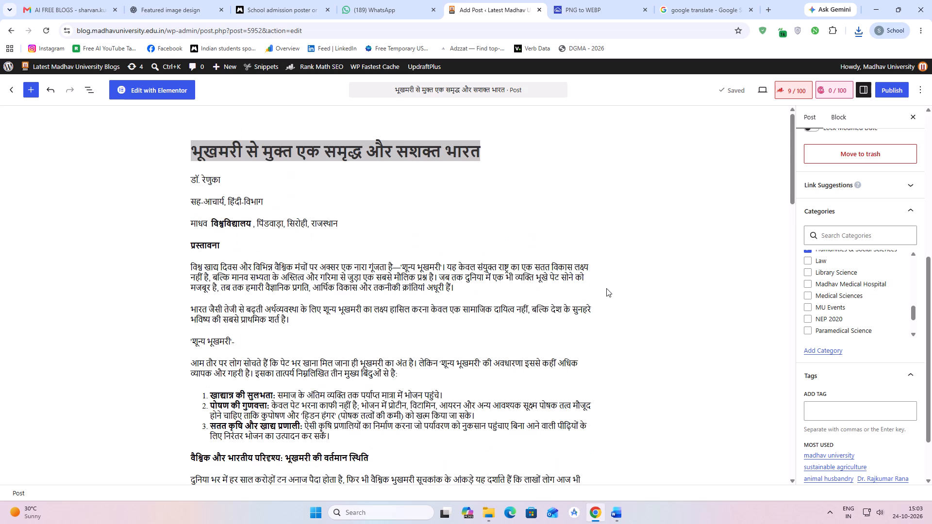
scroll(606, 288, up, 4)
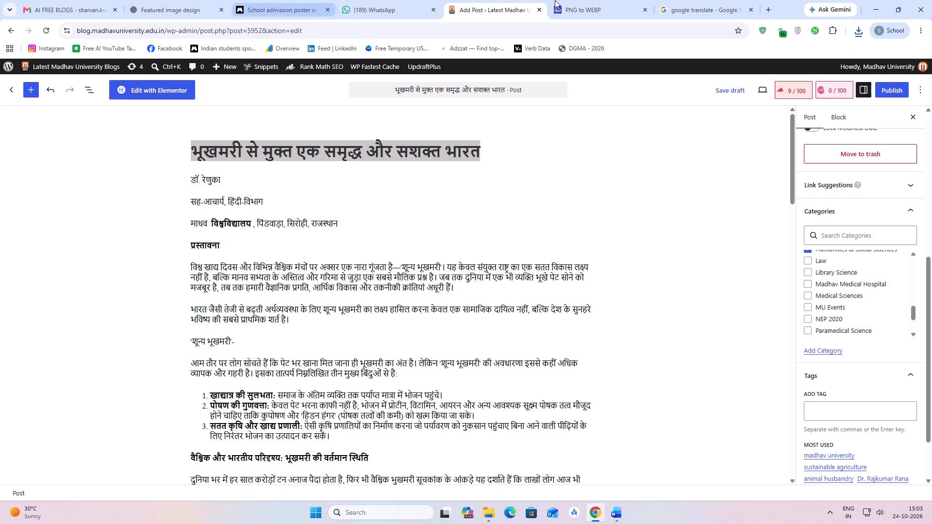
click(596, 0)
scroll(306, 280, up, 20)
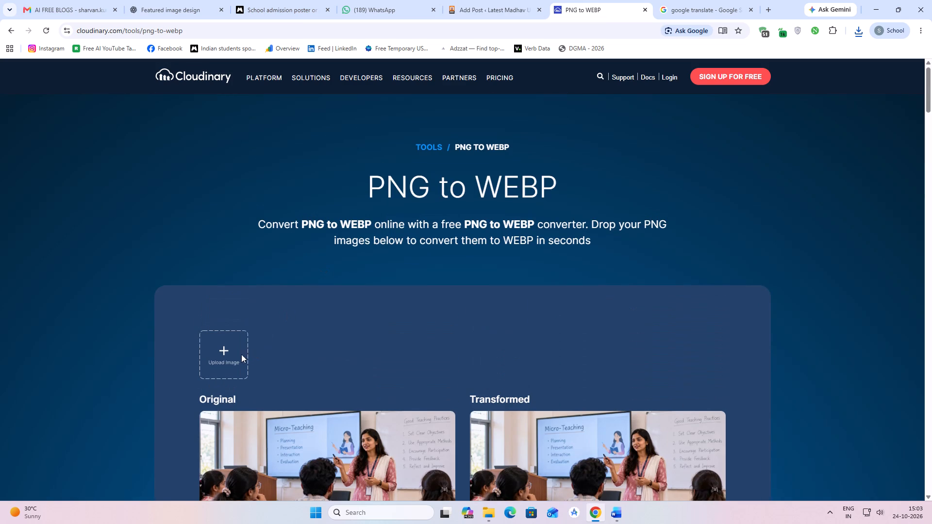